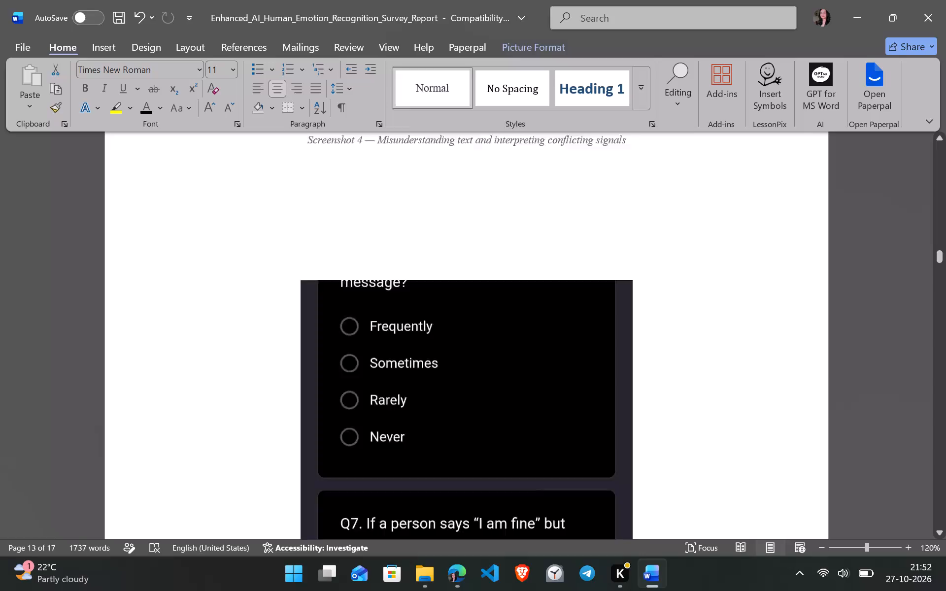
Review the report's pages from the title page and questionnaire screenshots through the Results and Analysis section.
{"action": "scroll", "coordinate": [415, 326], "scroll_direction": "up", "scroll_amount": 17}
{"action": "scroll", "coordinate": [415, 326], "scroll_direction": "down", "scroll_amount": 7, "text": "ctrl"}
{"action": "scroll", "coordinate": [415, 326], "scroll_direction": "down", "scroll_amount": 3}
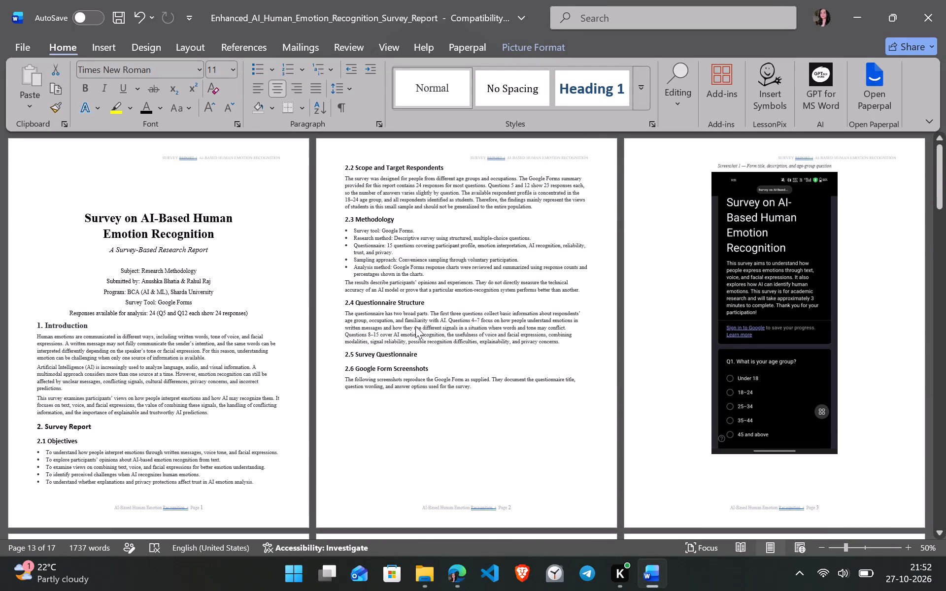
{"action": "scroll", "coordinate": [415, 326], "scroll_direction": "down", "scroll_amount": 11}
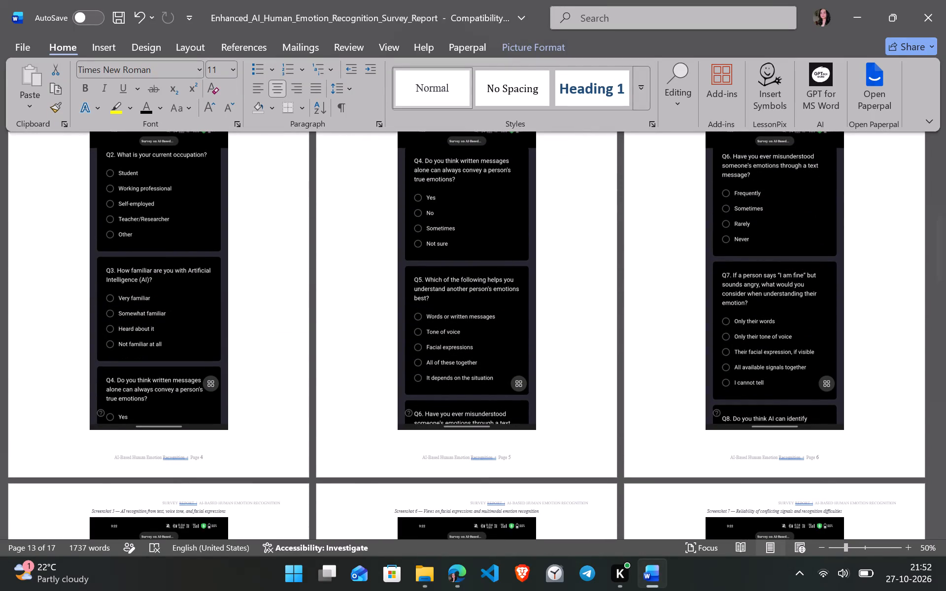
{"action": "scroll", "coordinate": [415, 326], "scroll_direction": "down", "scroll_amount": 10}
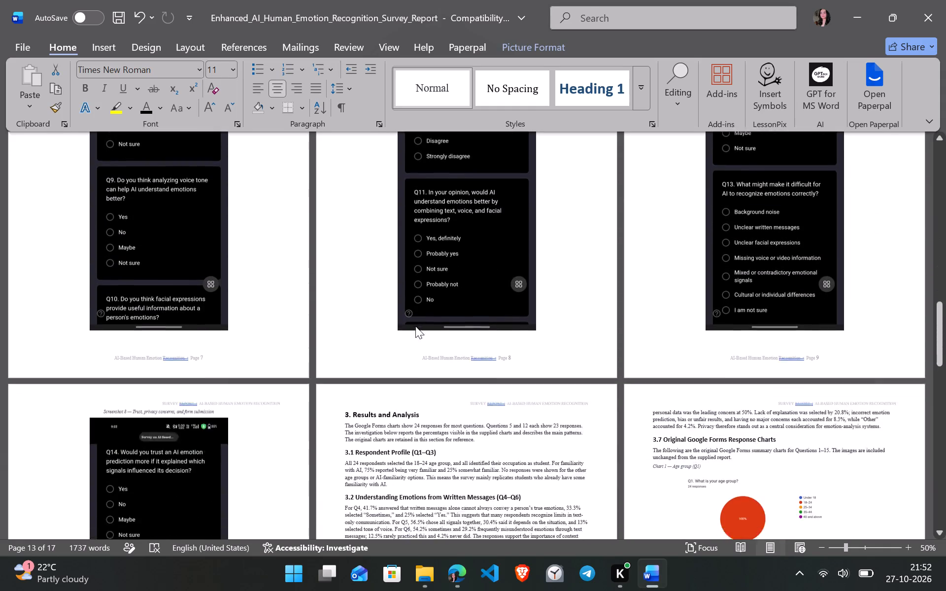
{"action": "scroll", "coordinate": [415, 326], "scroll_direction": "down", "scroll_amount": 1}
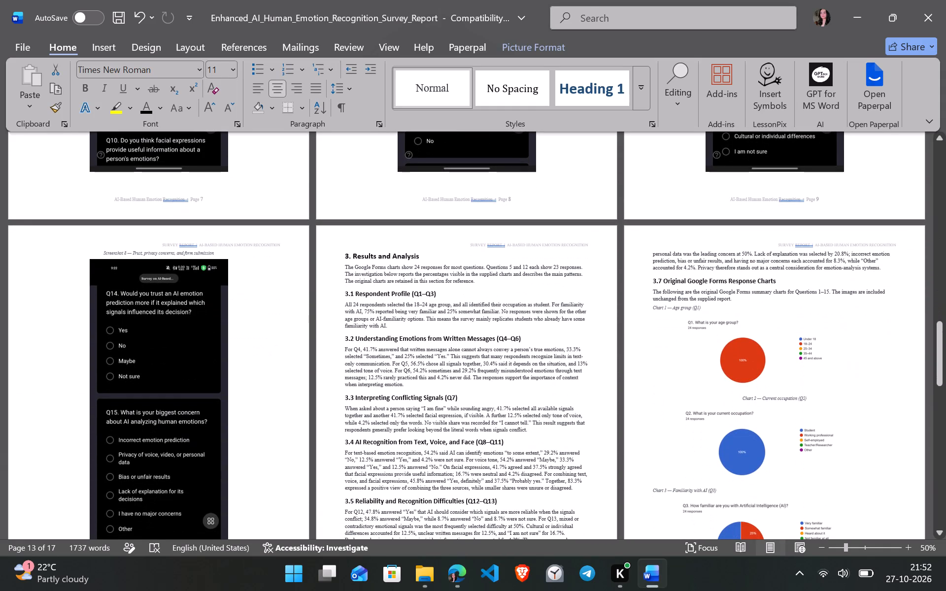
{"action": "scroll", "coordinate": [415, 326], "scroll_direction": "up", "scroll_amount": 4, "text": "ctrl"}
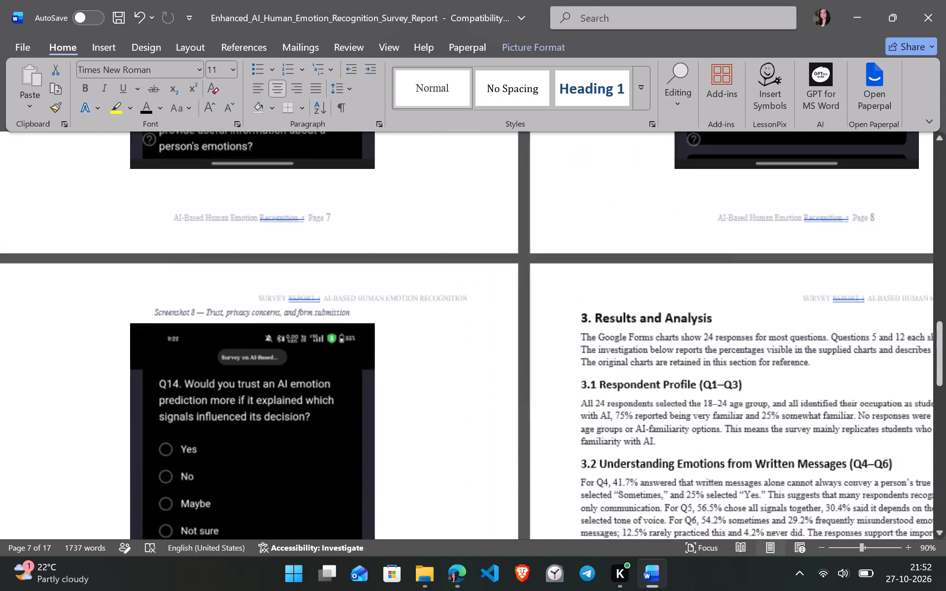
{"action": "scroll", "coordinate": [415, 326], "scroll_direction": "down", "scroll_amount": 8}
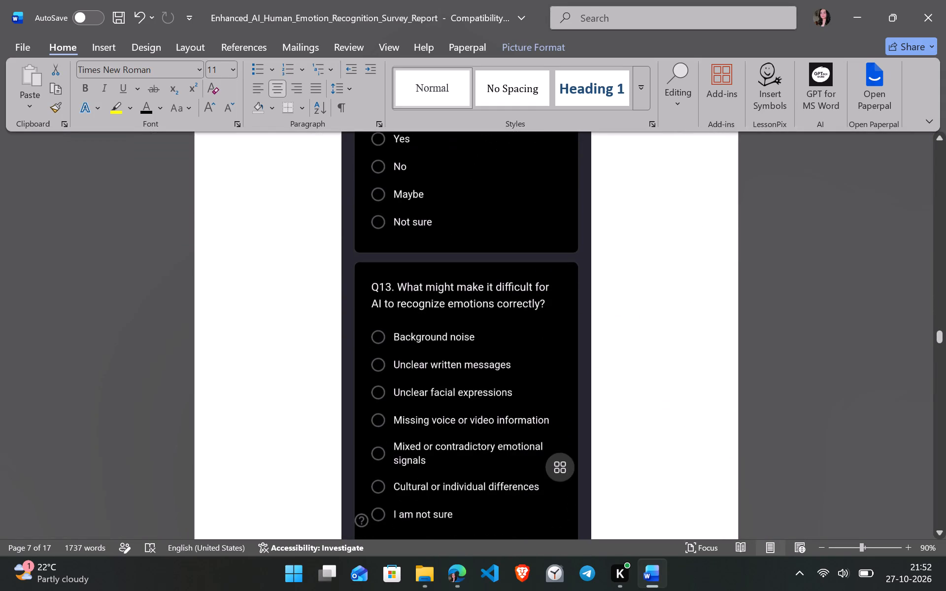
{"action": "scroll", "coordinate": [415, 326], "scroll_direction": "down", "scroll_amount": 12}
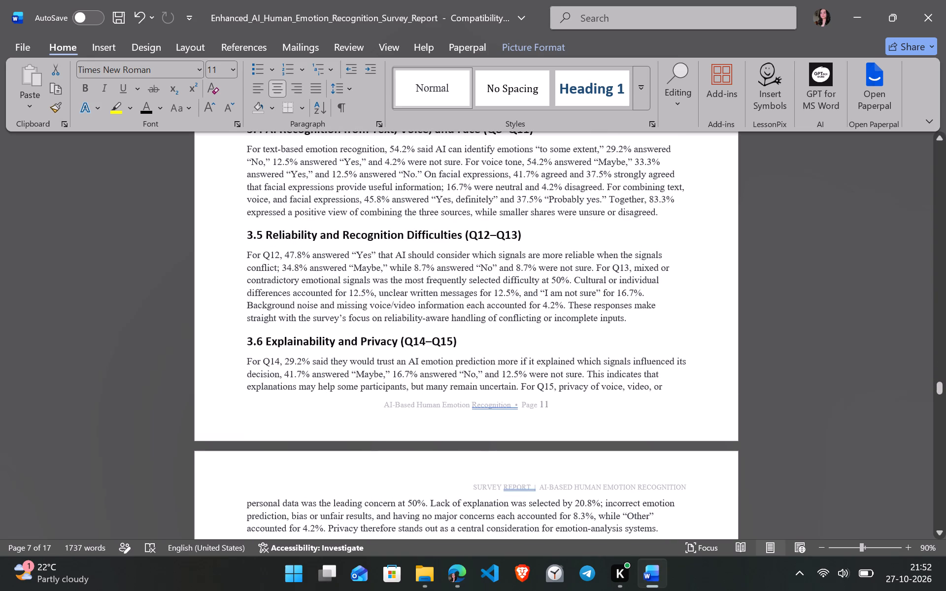
Replace the word "influenced" with the synonym "inclined" in the first sentence of section 3.6, Explainability and Privacy.
{"action": "right_click", "coordinate": [646, 362]}
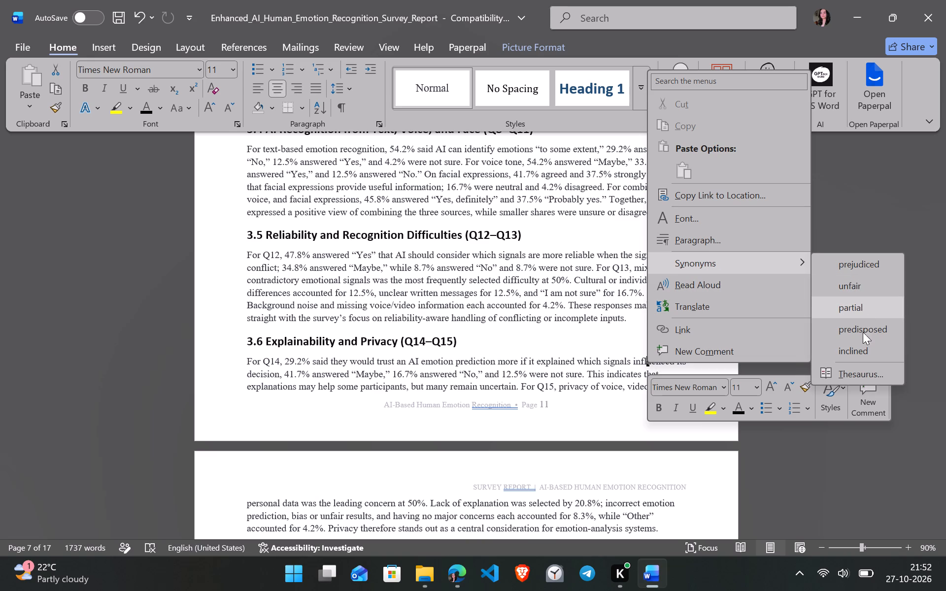
{"action": "left_click", "coordinate": [693, 484]}
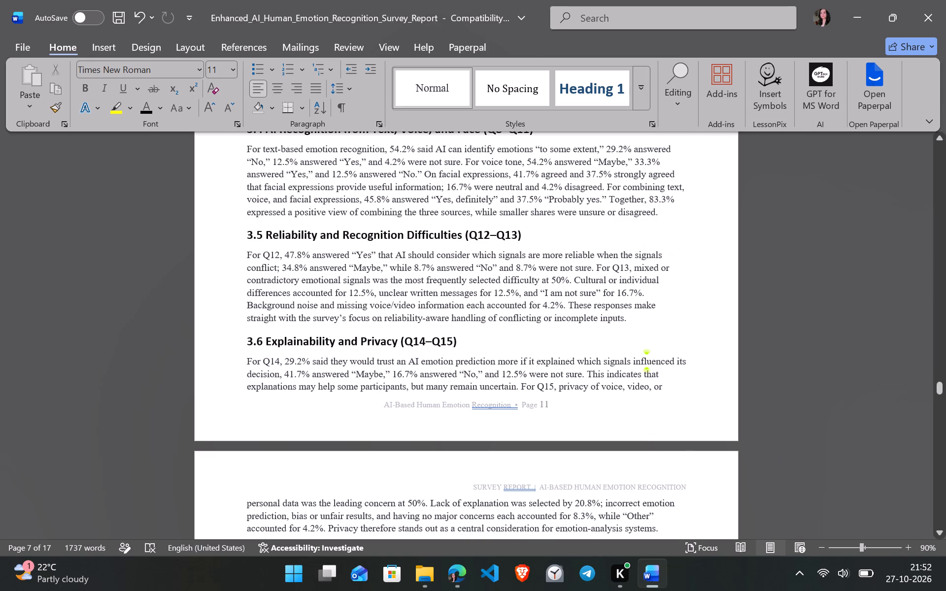
{"action": "right_click", "coordinate": [661, 361]}
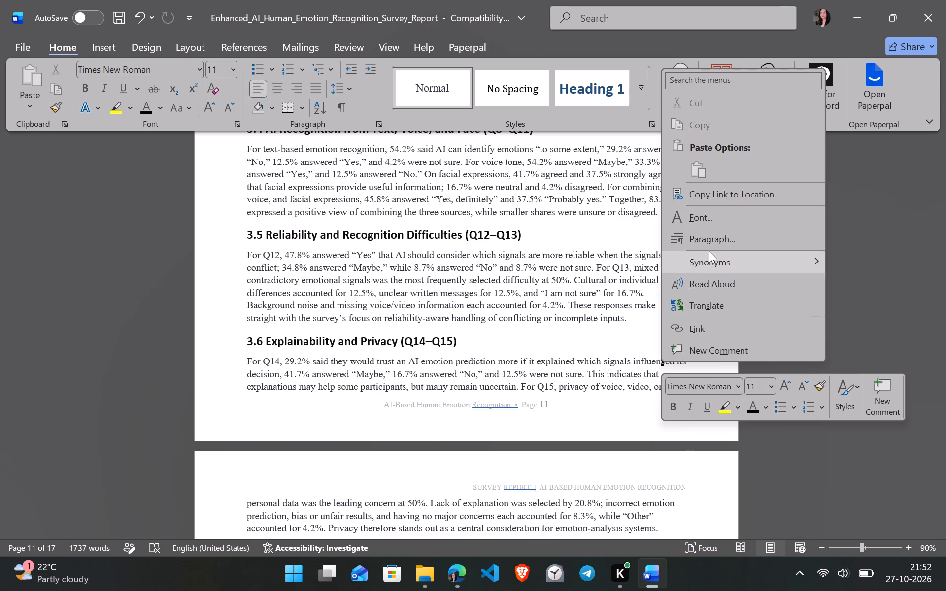
{"action": "left_click", "coordinate": [875, 351]}
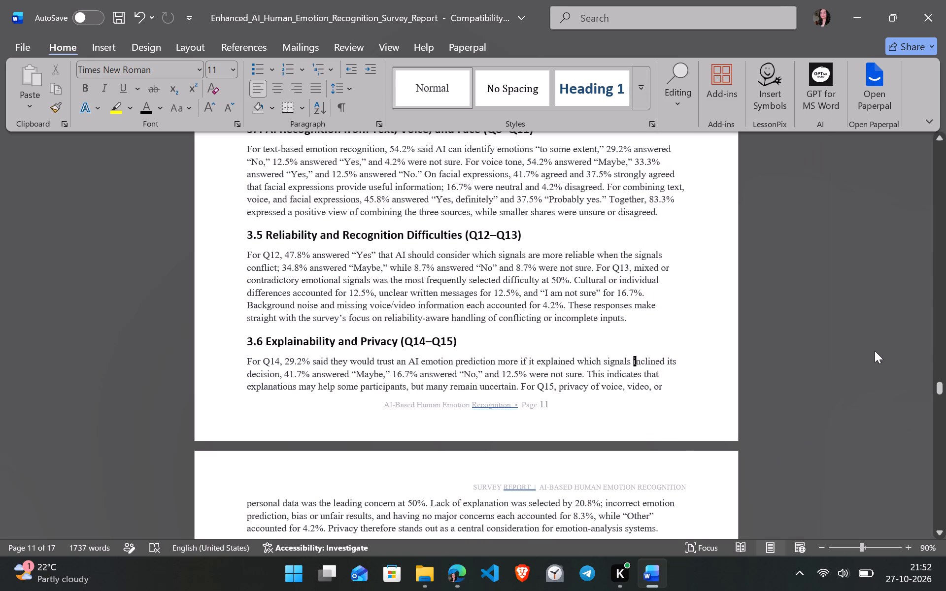
Narrow the Q4 response chart on page 13 so that it fits between the page margins, keeping its height.
{"action": "scroll", "coordinate": [645, 462], "scroll_direction": "down", "scroll_amount": 4}
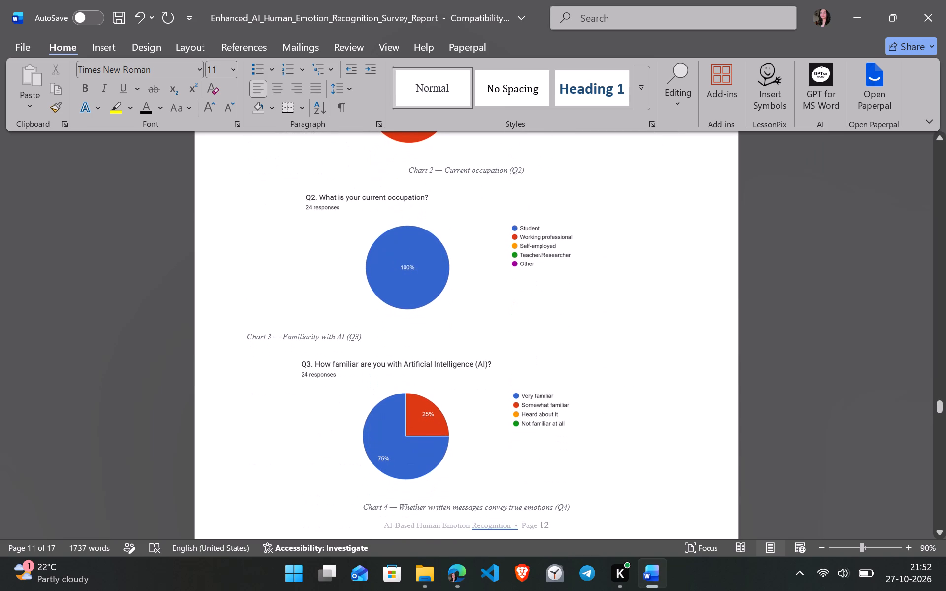
{"action": "scroll", "coordinate": [652, 402], "scroll_direction": "down", "scroll_amount": 3}
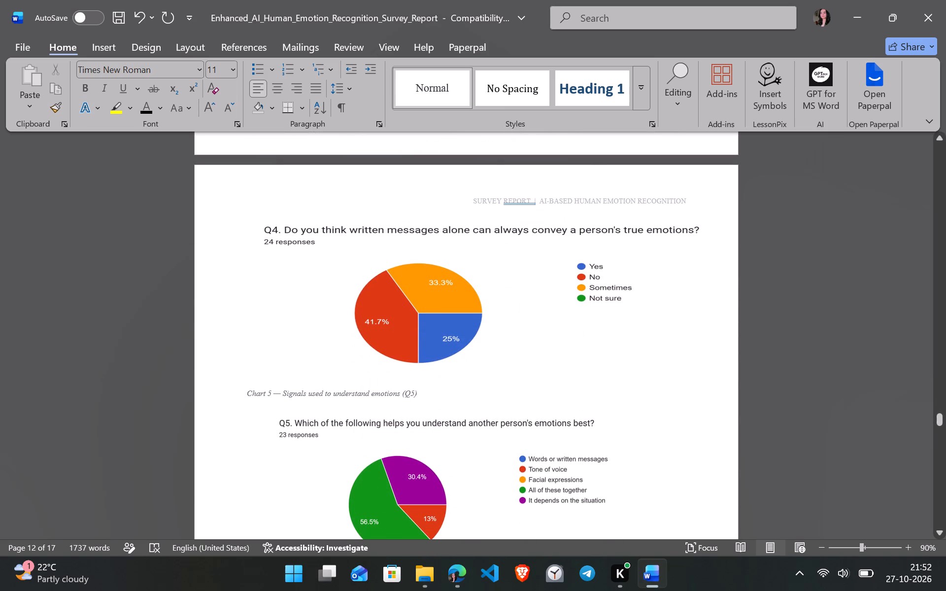
{"action": "left_click", "coordinate": [610, 340]}
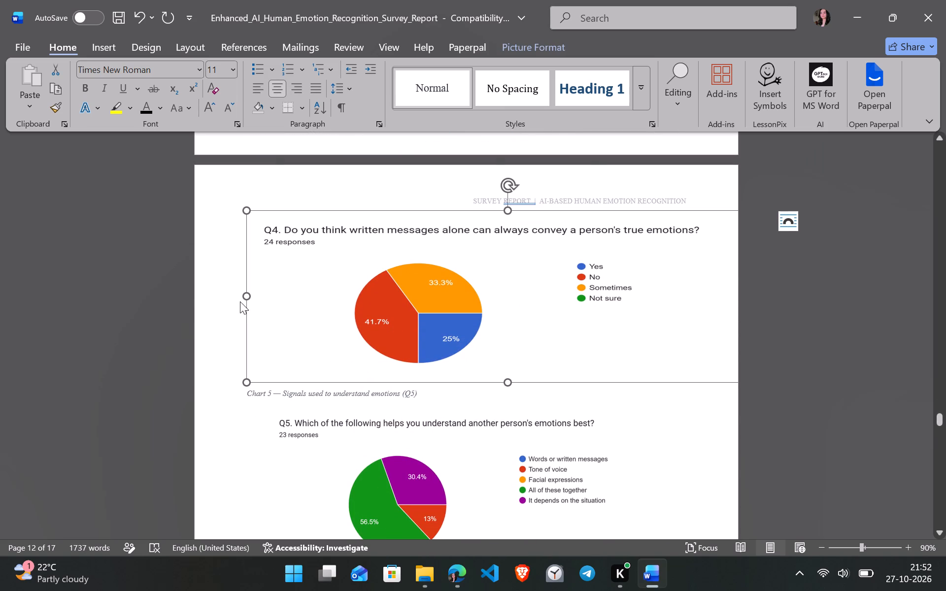
{"action": "left_click_drag", "start_coordinate": [243, 297], "coordinate": [133, 291]}
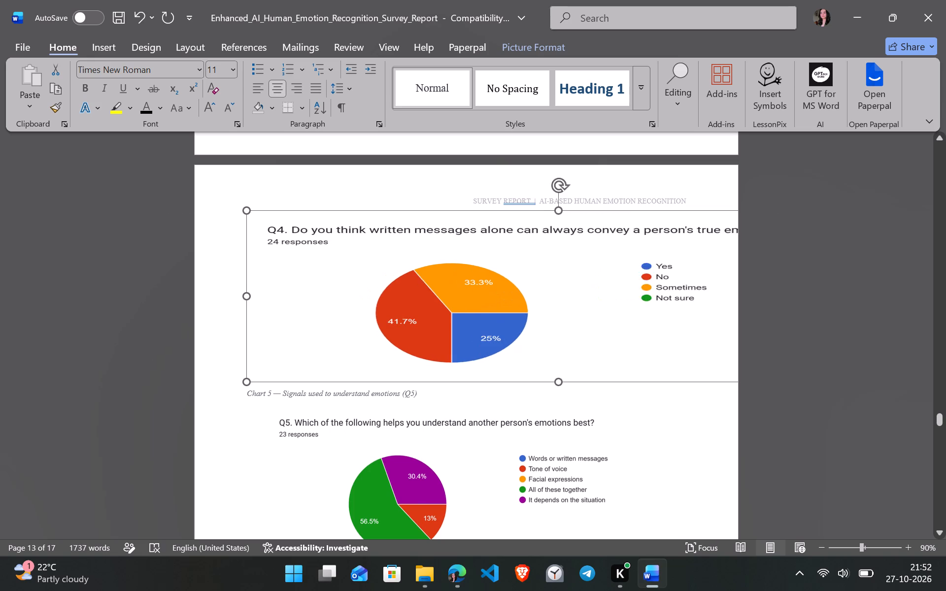
{"action": "left_click_drag", "start_coordinate": [133, 291], "coordinate": [335, 353]}
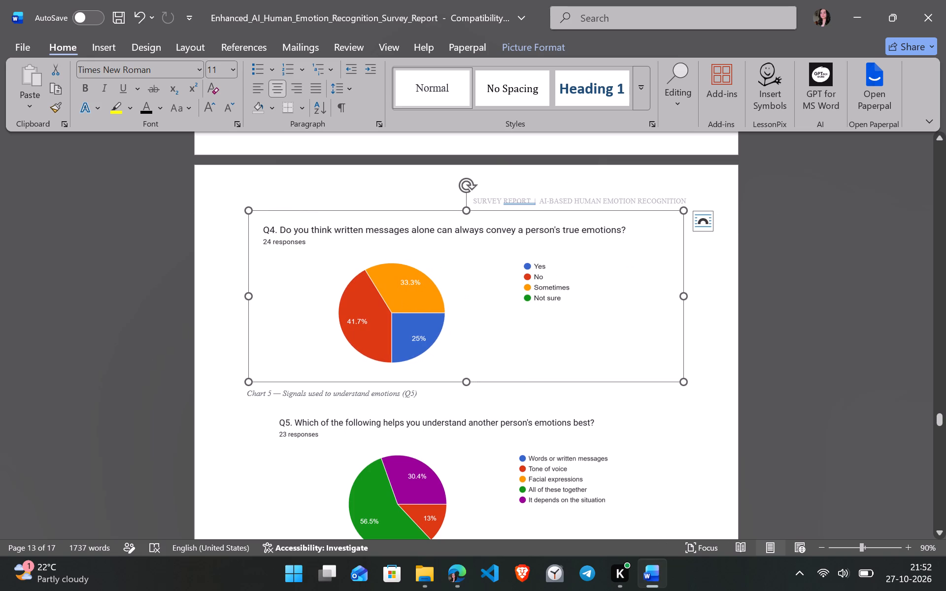
Check the layout and size of the response charts from Q5 through Q12.
{"action": "left_click", "coordinate": [639, 498]}
{"action": "scroll", "coordinate": [639, 498], "scroll_direction": "down", "scroll_amount": 3}
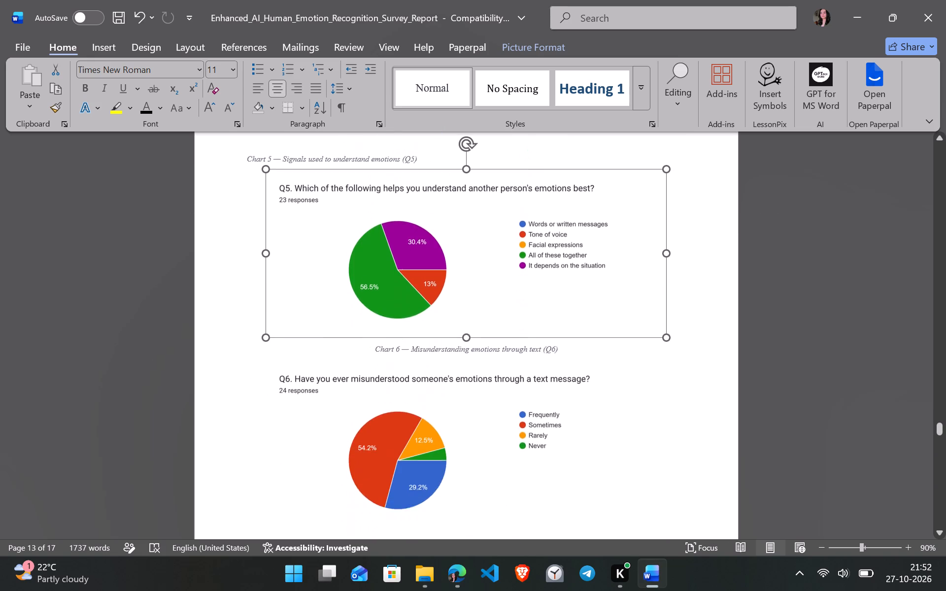
{"action": "scroll", "coordinate": [639, 498], "scroll_direction": "down", "scroll_amount": 6}
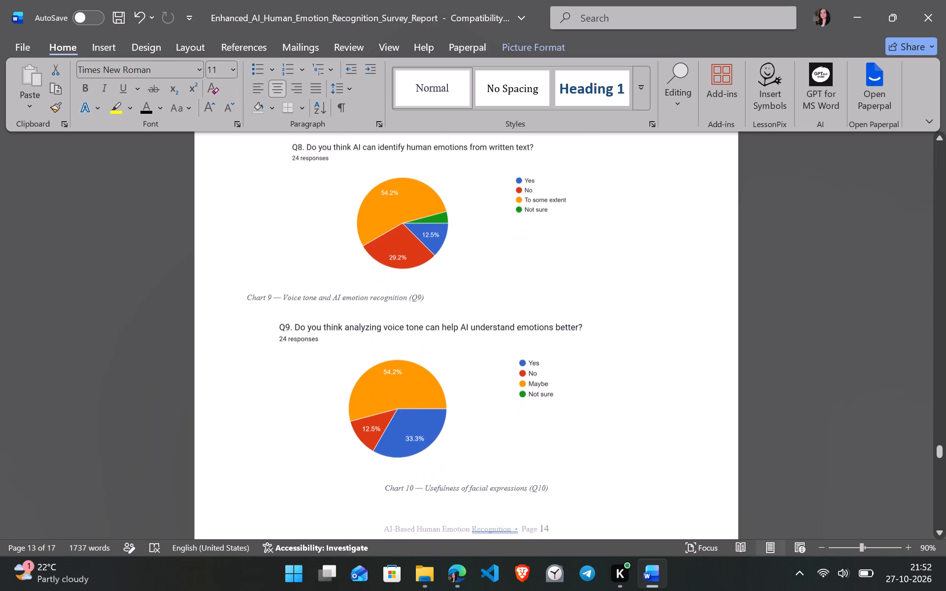
{"action": "left_click", "coordinate": [503, 218]}
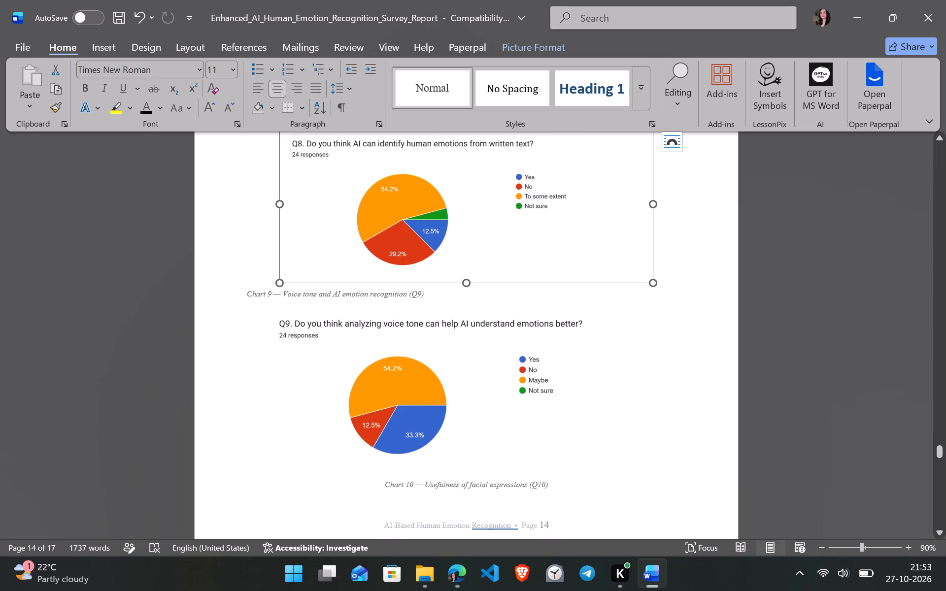
{"action": "scroll", "coordinate": [503, 218], "scroll_direction": "down", "scroll_amount": 6}
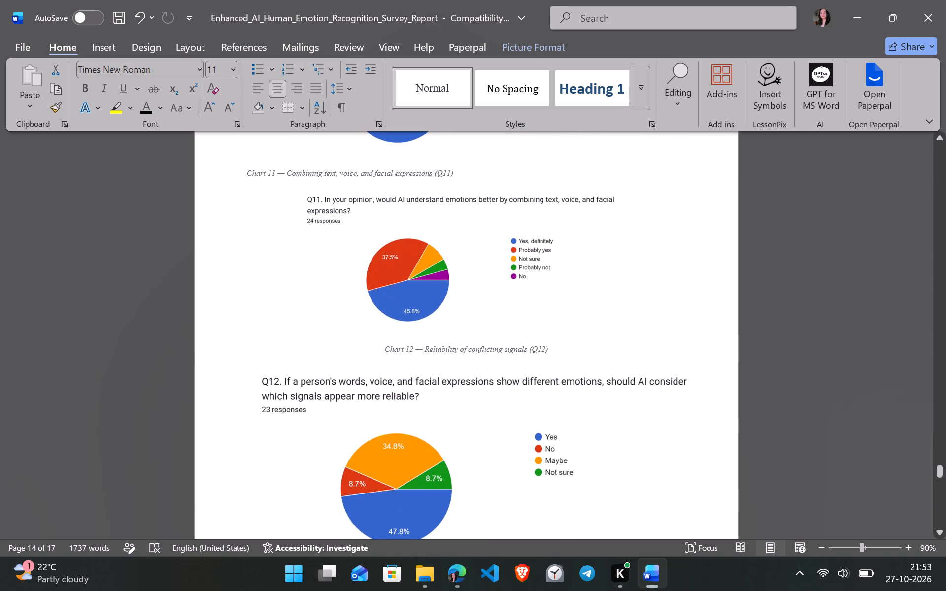
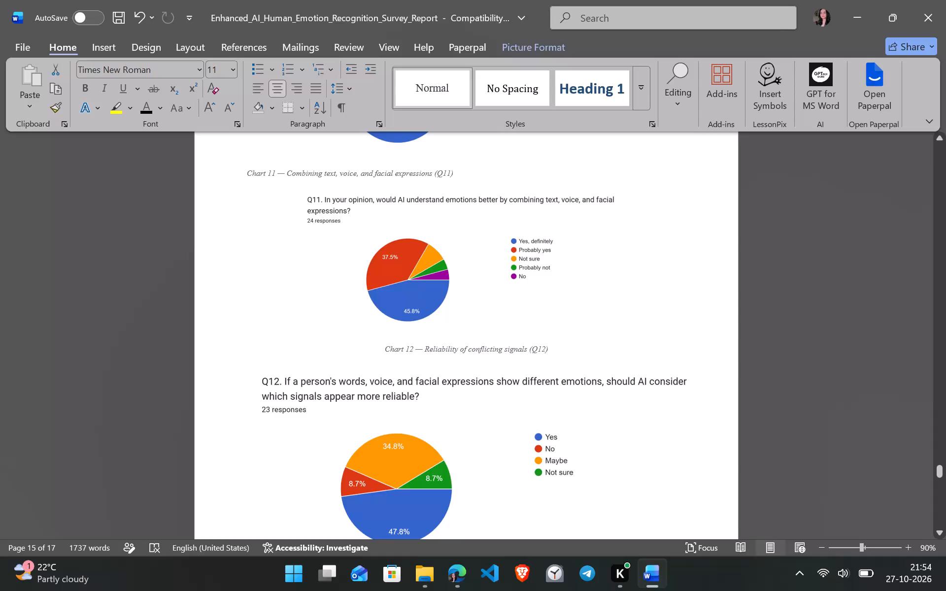
Reread the report from the title page through section 2.6, Google Form Screenshots, examining the body text's layout.
{"action": "scroll", "coordinate": [495, 308], "scroll_direction": "up", "scroll_amount": 2}
{"action": "scroll", "coordinate": [495, 308], "scroll_direction": "down", "scroll_amount": 1, "text": "ctrl"}
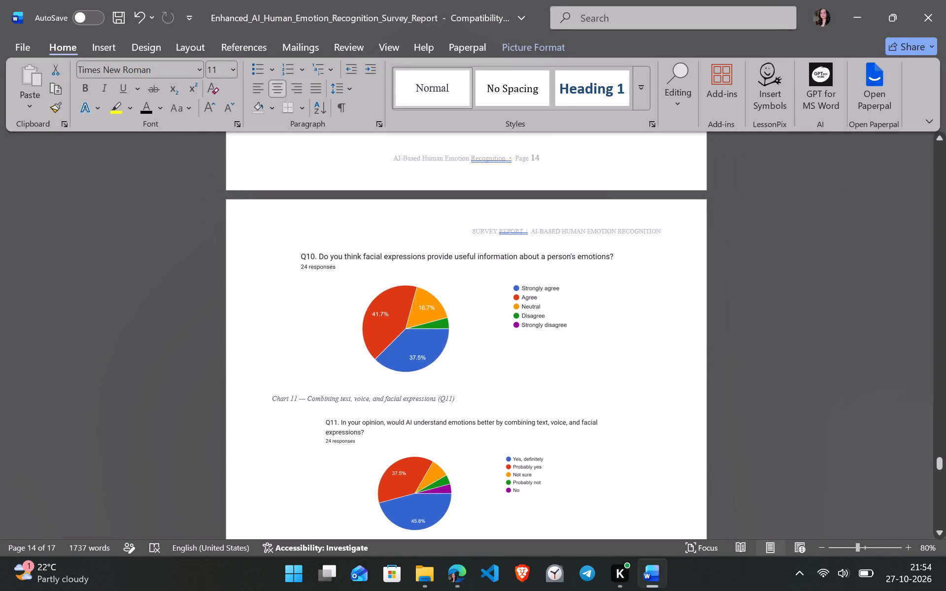
{"action": "scroll", "coordinate": [495, 308], "scroll_direction": "up", "scroll_amount": 5}
{"action": "scroll", "coordinate": [495, 308], "scroll_direction": "up", "scroll_amount": 20}
{"action": "scroll", "coordinate": [495, 308], "scroll_direction": "up", "scroll_amount": 20}
{"action": "scroll", "coordinate": [495, 308], "scroll_direction": "up", "scroll_amount": 12}
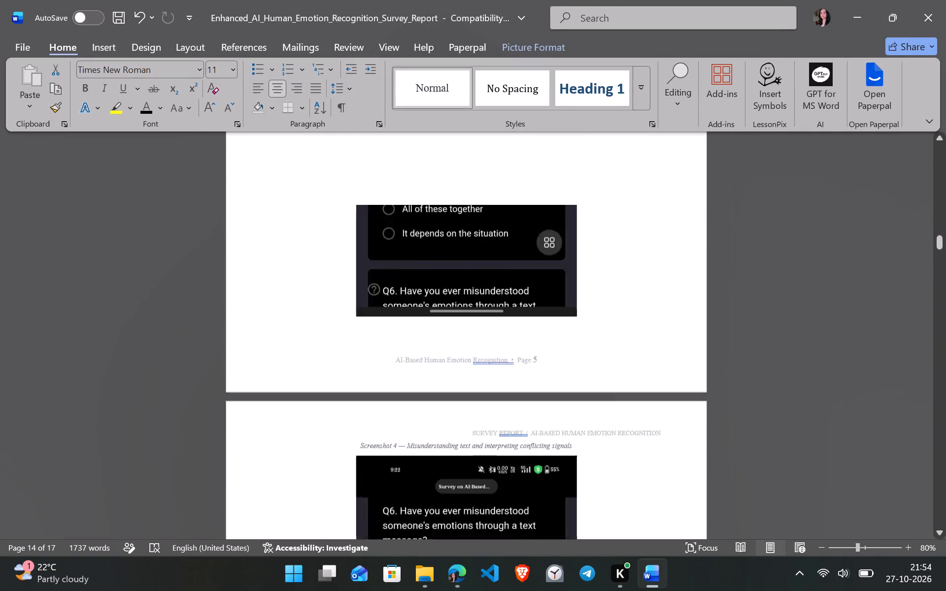
{"action": "scroll", "coordinate": [495, 308], "scroll_direction": "up", "scroll_amount": 5}
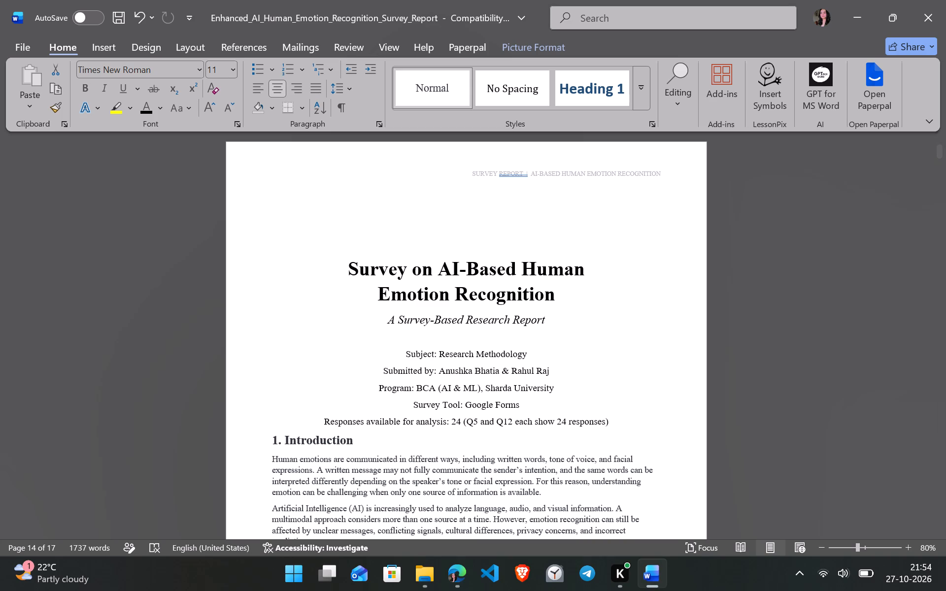
{"action": "scroll", "coordinate": [495, 308], "scroll_direction": "down", "scroll_amount": 1}
{"action": "scroll", "coordinate": [495, 308], "scroll_direction": "up", "scroll_amount": 3, "text": "ctrl"}
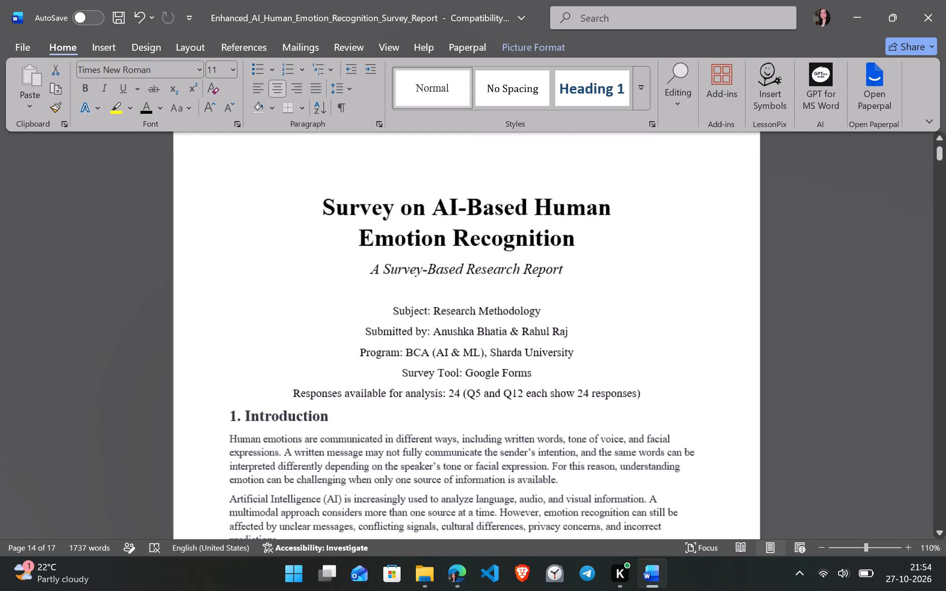
{"action": "scroll", "coordinate": [495, 308], "scroll_direction": "up", "scroll_amount": 1, "text": "ctrl"}
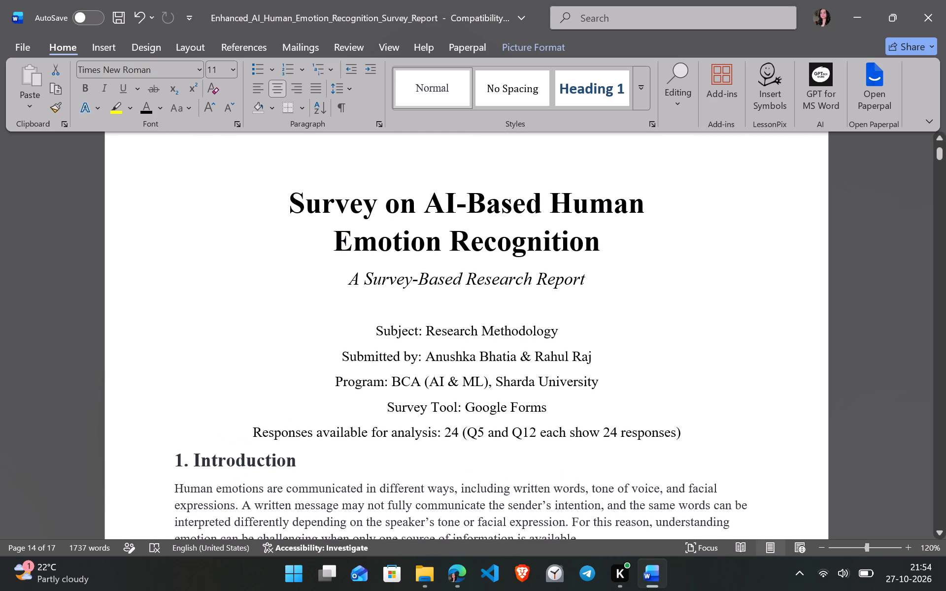
{"action": "scroll", "coordinate": [495, 308], "scroll_direction": "down", "scroll_amount": 2}
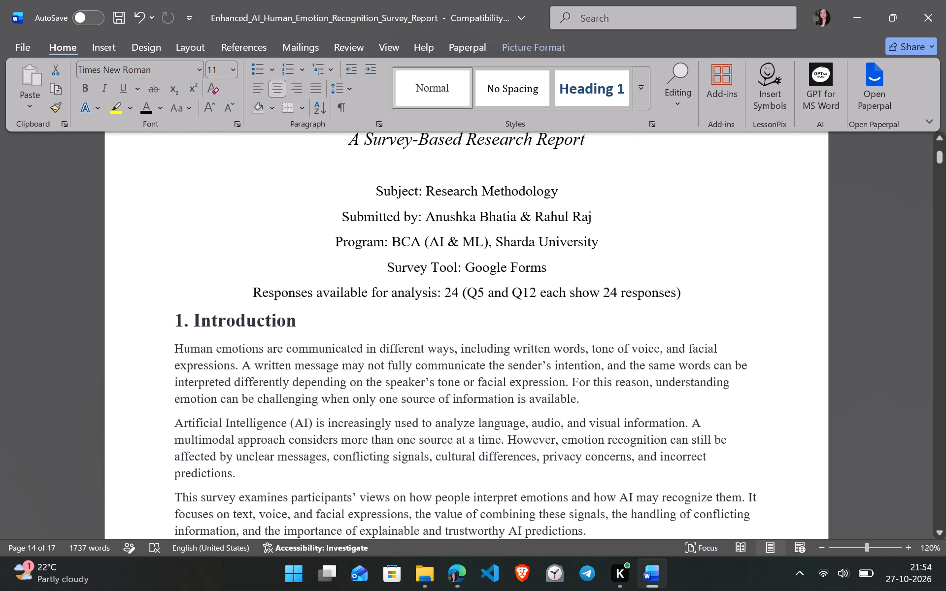
{"action": "scroll", "coordinate": [495, 308], "scroll_direction": "down", "scroll_amount": 3}
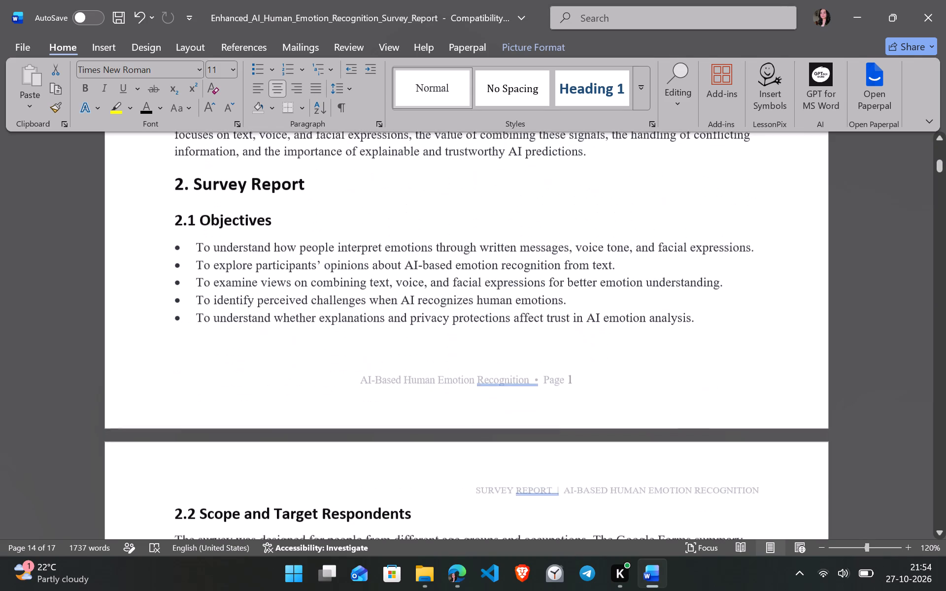
{"action": "scroll", "coordinate": [495, 308], "scroll_direction": "down", "scroll_amount": 1}
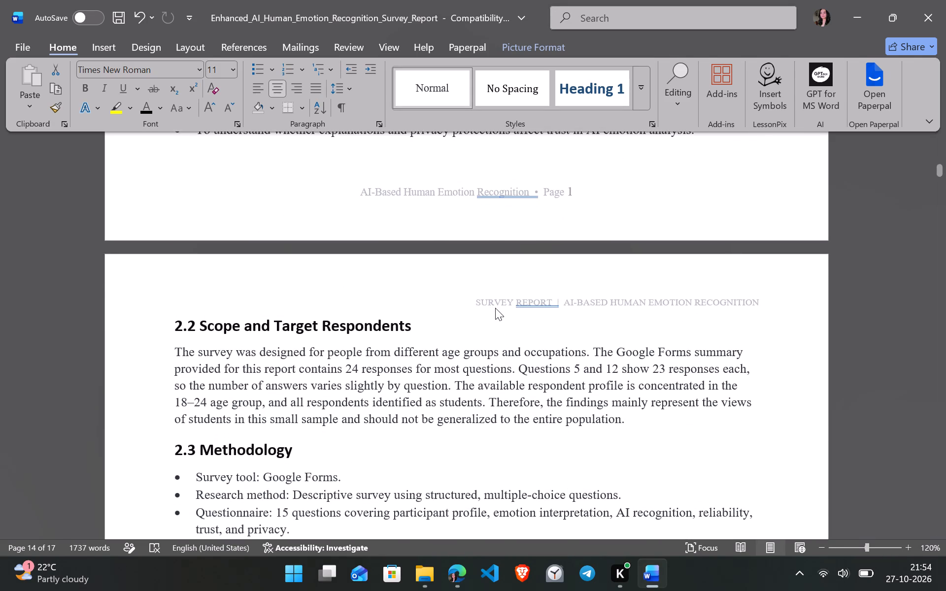
{"action": "scroll", "coordinate": [499, 264], "scroll_direction": "down", "scroll_amount": 1}
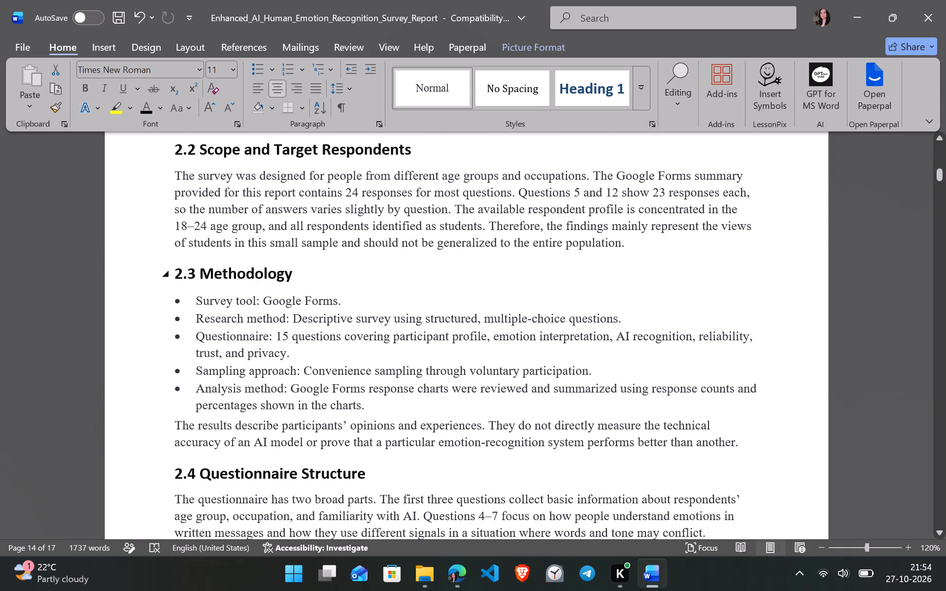
{"action": "scroll", "coordinate": [499, 264], "scroll_direction": "down", "scroll_amount": 1}
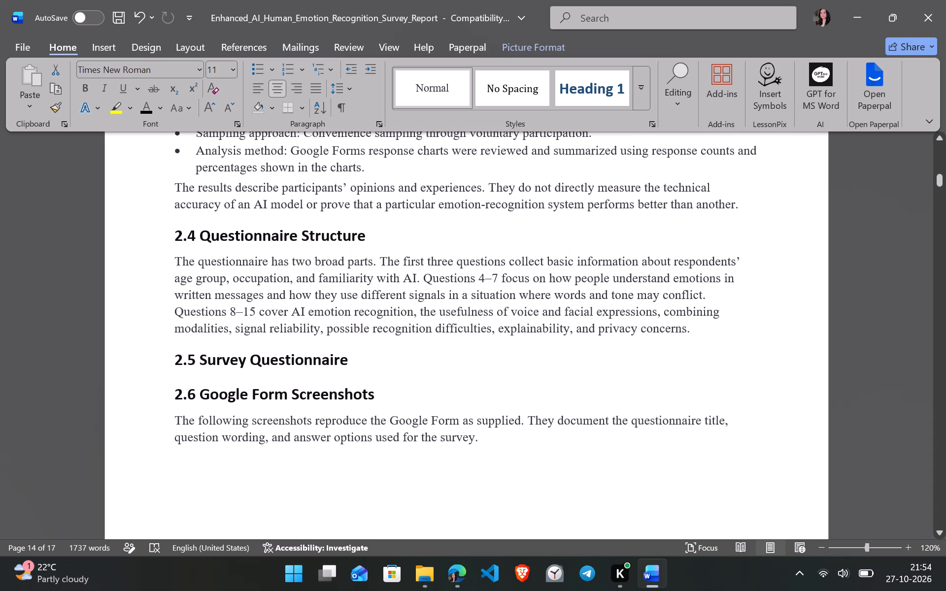
{"action": "scroll", "coordinate": [499, 264], "scroll_direction": "down", "scroll_amount": 3}
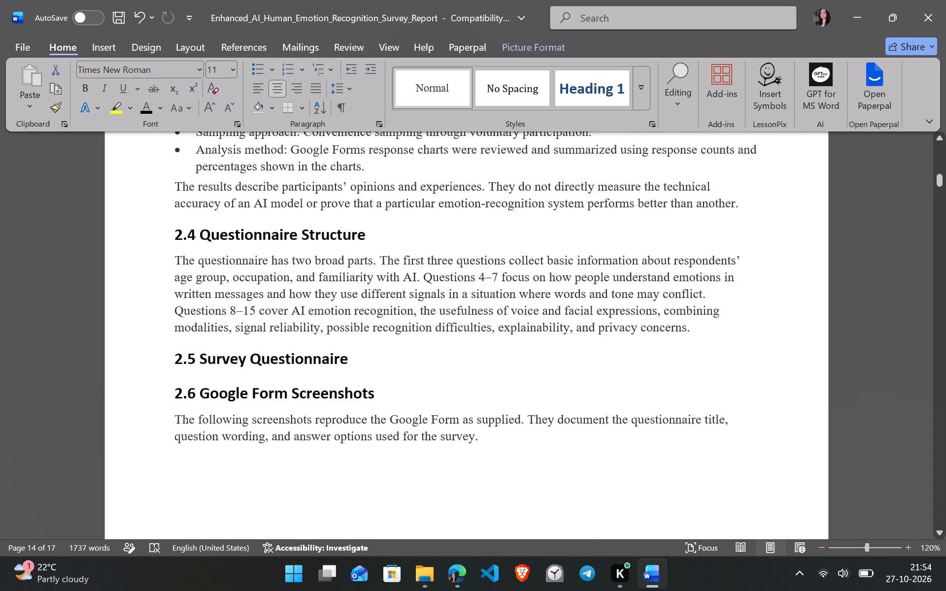
{"action": "scroll", "coordinate": [499, 264], "scroll_direction": "down", "scroll_amount": 1}
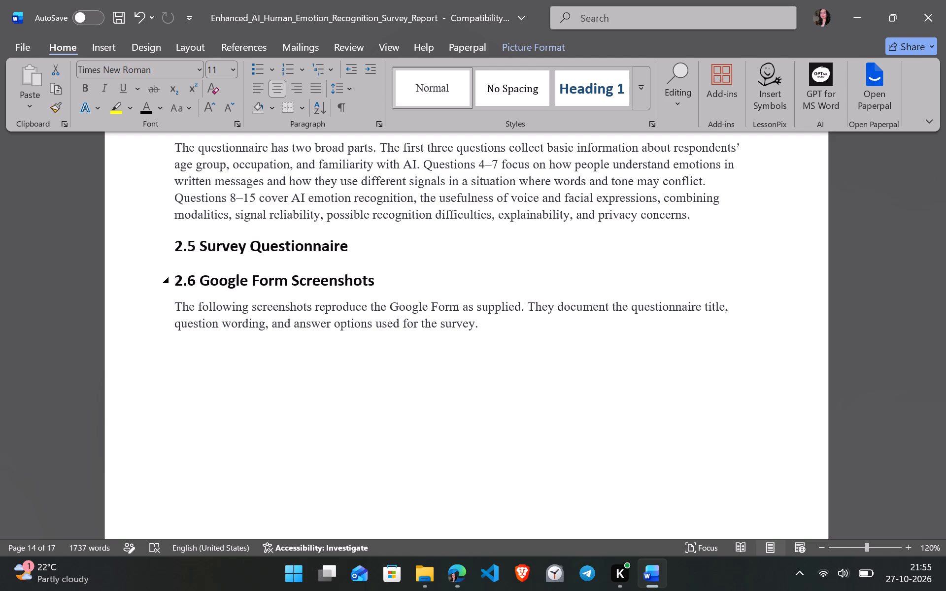
Justify the paragraph under section 2.4, Questionnaire Structure.
{"action": "scroll", "coordinate": [499, 264], "scroll_direction": "up", "scroll_amount": 1}
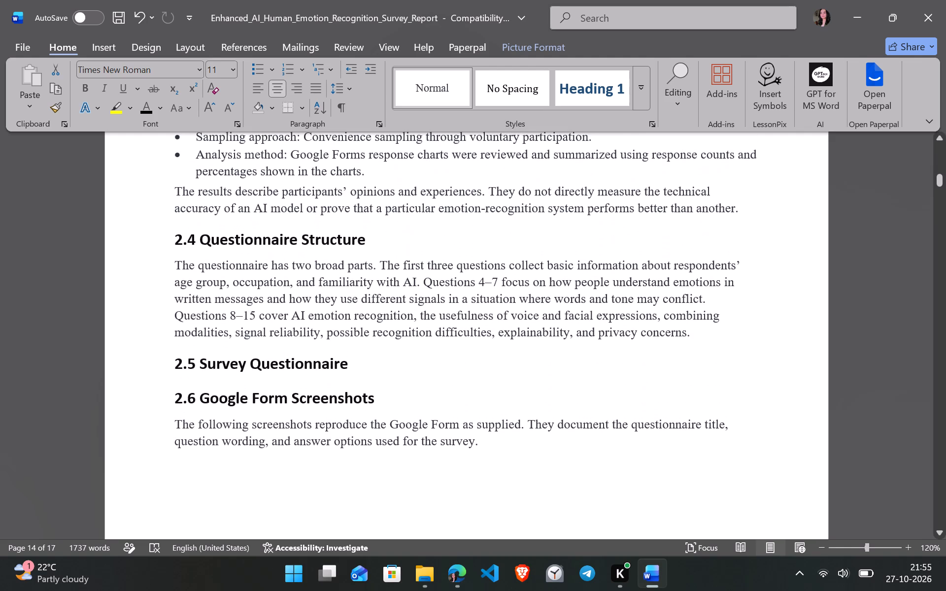
{"action": "left_click_drag", "start_coordinate": [172, 263], "coordinate": [720, 338]}
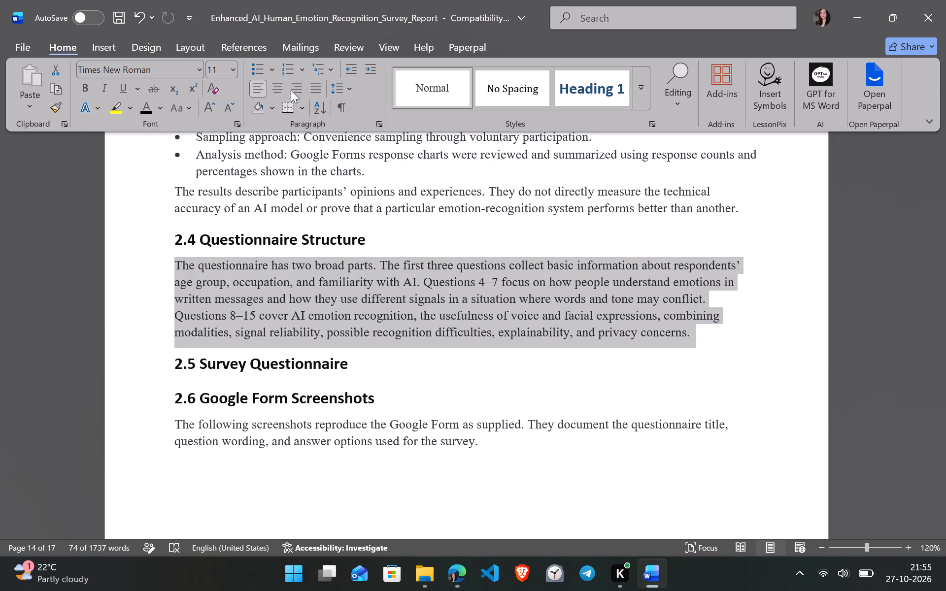
{"action": "left_click", "coordinate": [254, 94]}
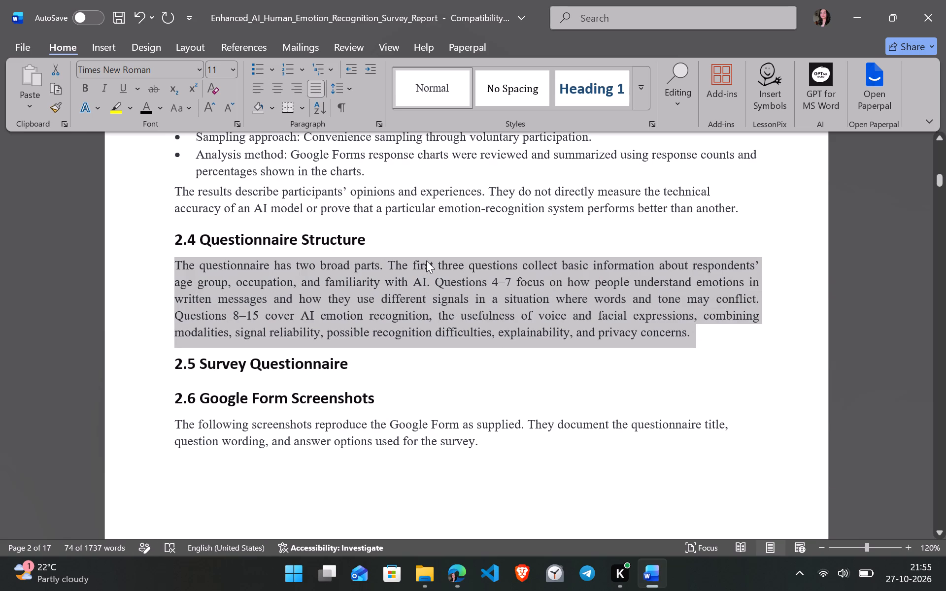
Justify the bullet list and the closing paragraph under section 2.3, Methodology.
{"action": "scroll", "coordinate": [547, 380], "scroll_direction": "up", "scroll_amount": 1}
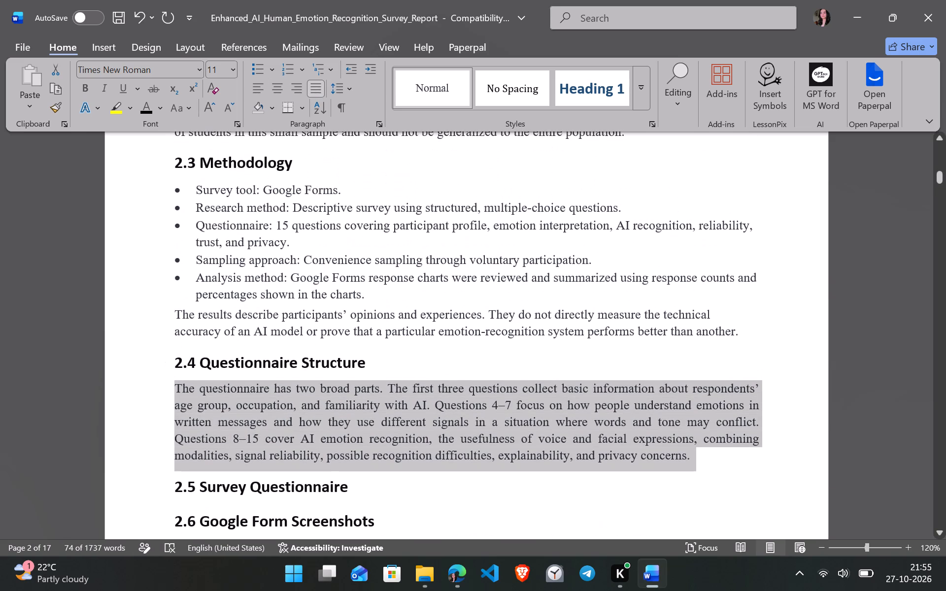
{"action": "left_click_drag", "start_coordinate": [197, 192], "coordinate": [530, 309]}
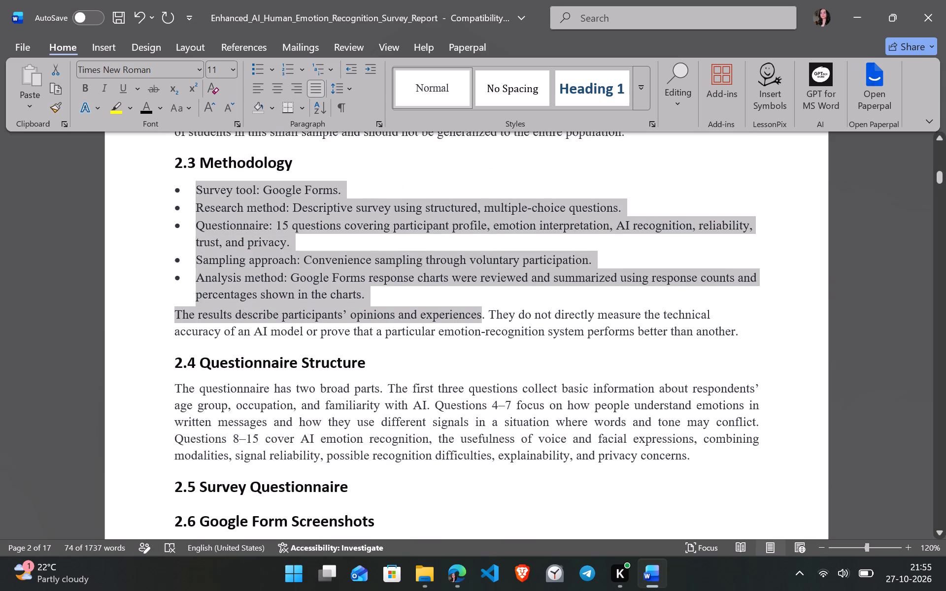
{"action": "left_click_drag", "start_coordinate": [530, 309], "coordinate": [771, 328]}
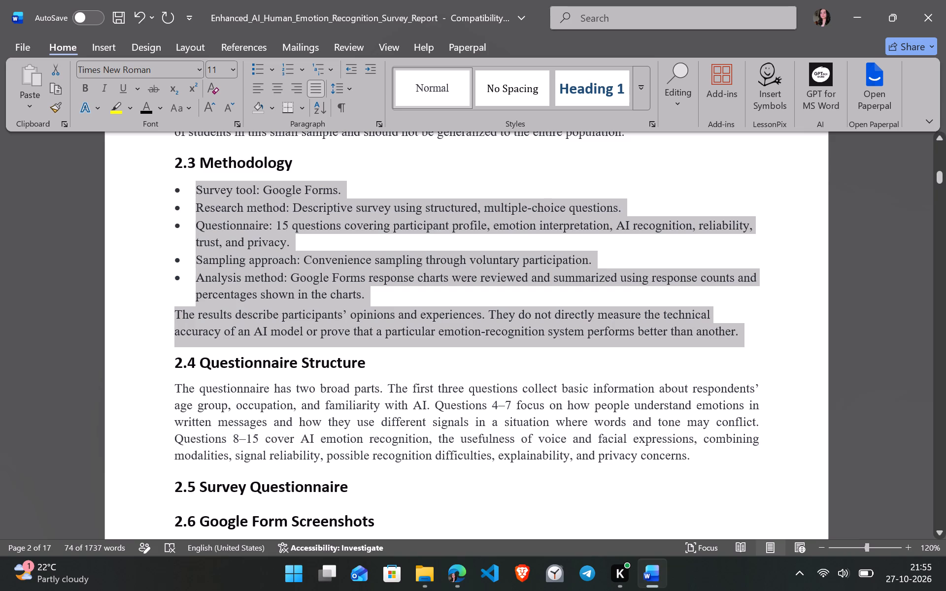
{"action": "left_click_drag", "start_coordinate": [771, 328], "coordinate": [771, 329]}
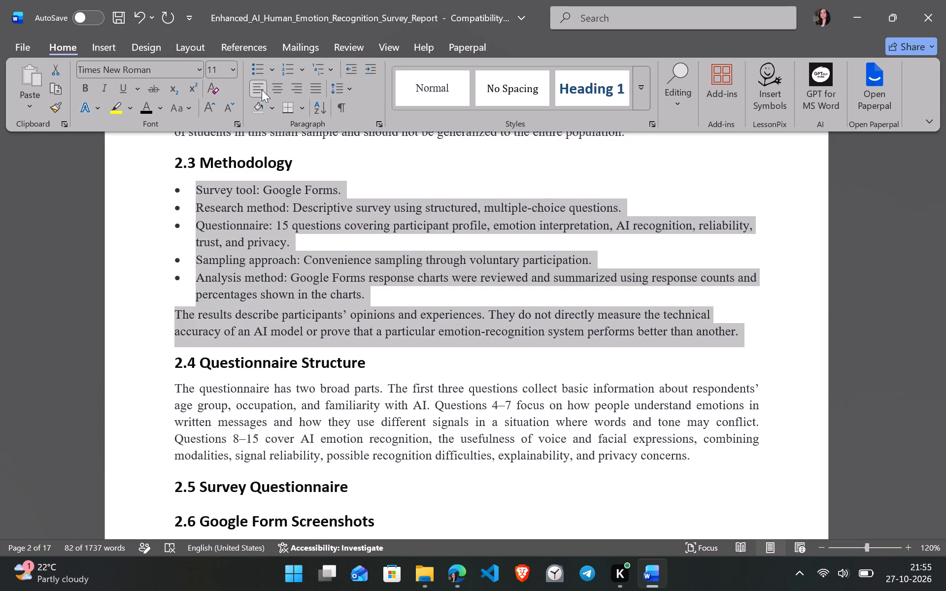
{"action": "left_click", "coordinate": [262, 90]}
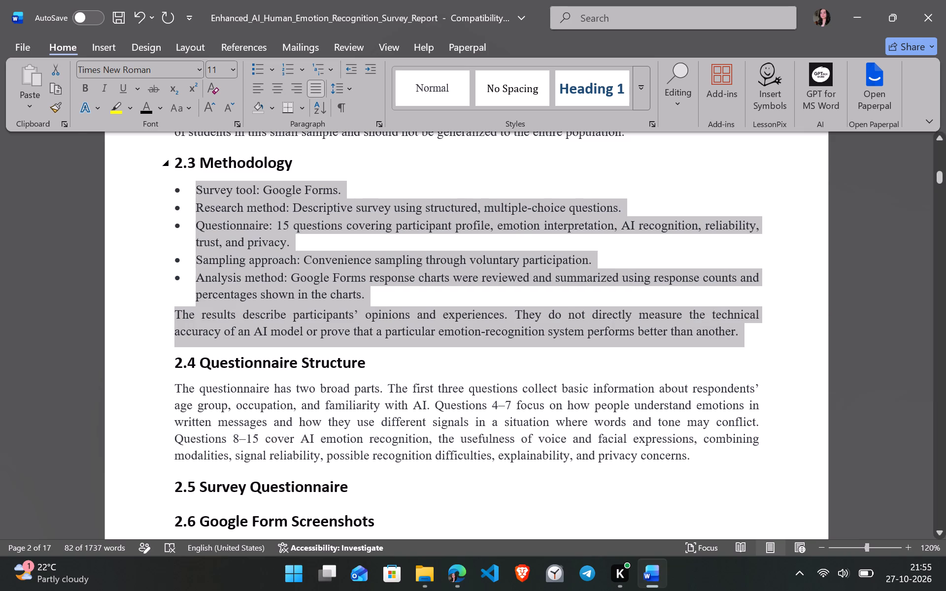
{"action": "left_click", "coordinate": [501, 177]}
Justify the paragraph under section 2.2, Scope and Target Respondents.
{"action": "scroll", "coordinate": [501, 177], "scroll_direction": "up", "scroll_amount": 1}
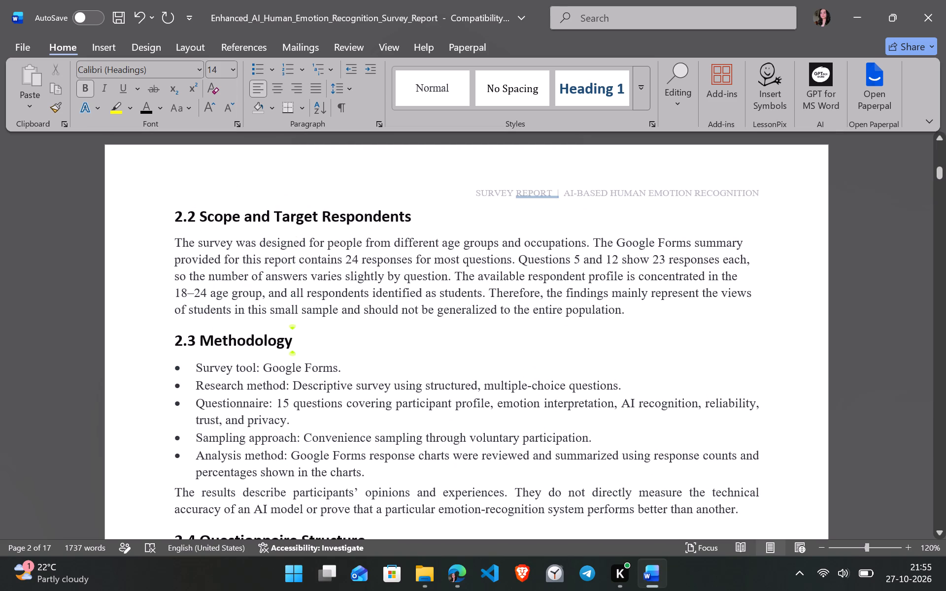
{"action": "left_click_drag", "start_coordinate": [176, 236], "coordinate": [629, 316]}
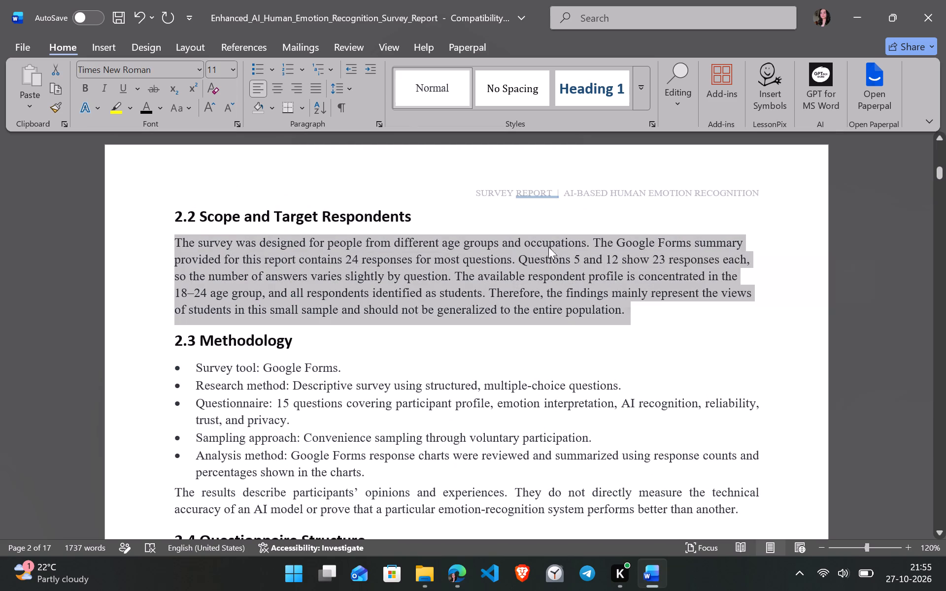
{"action": "left_click", "coordinate": [257, 91]}
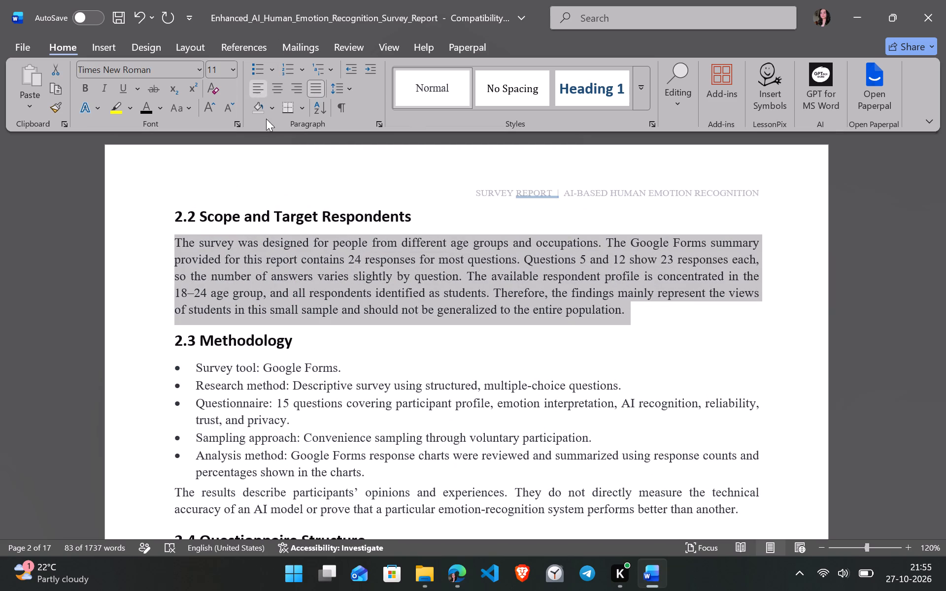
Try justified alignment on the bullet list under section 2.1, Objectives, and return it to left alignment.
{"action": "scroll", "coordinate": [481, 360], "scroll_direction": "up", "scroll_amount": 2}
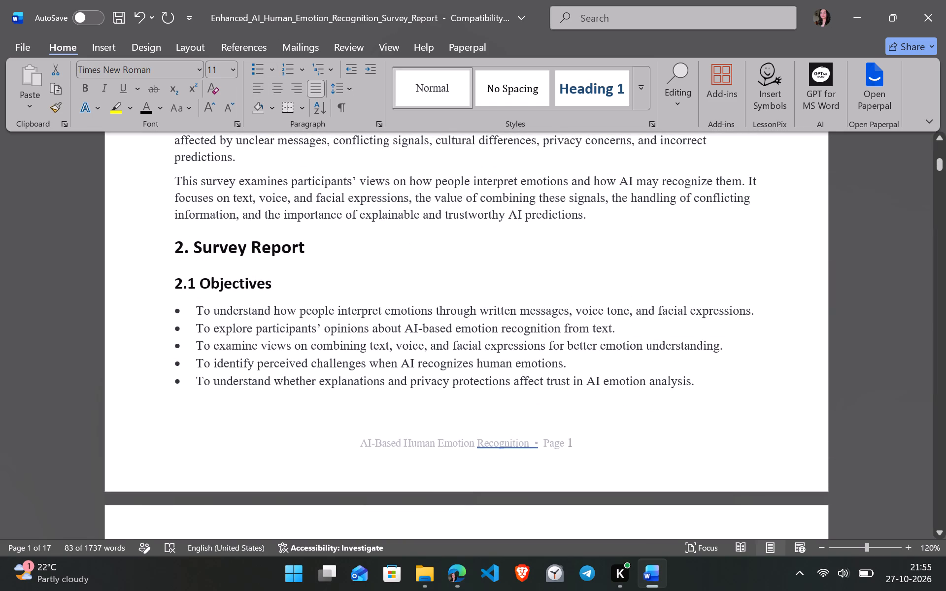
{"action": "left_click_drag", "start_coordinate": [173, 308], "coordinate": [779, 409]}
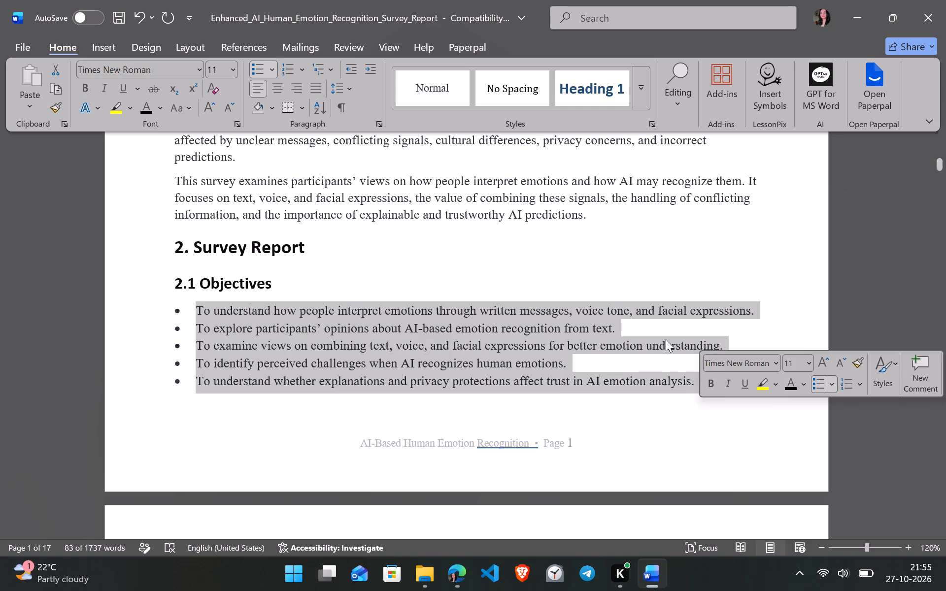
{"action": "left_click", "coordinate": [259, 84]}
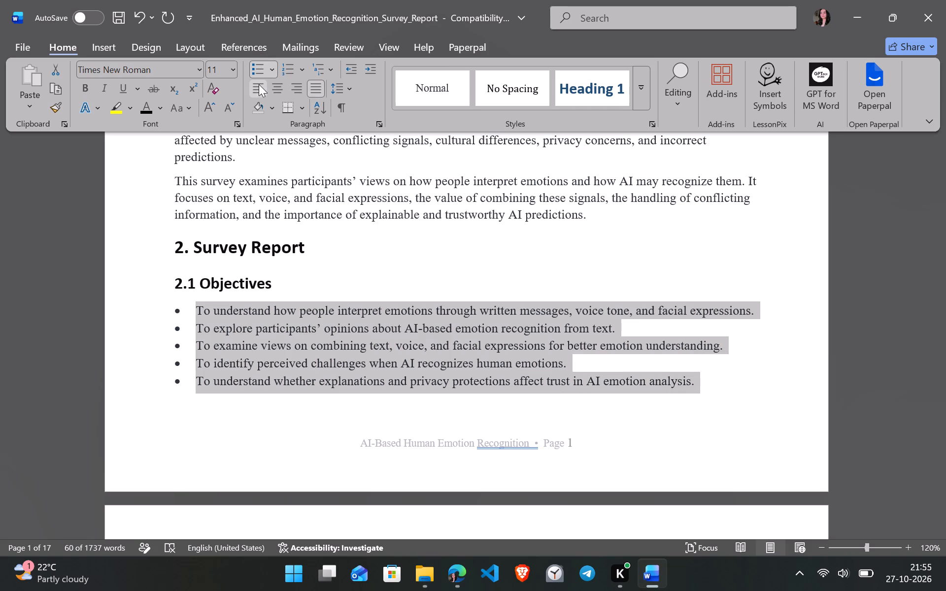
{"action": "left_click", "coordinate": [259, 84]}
Justify the three paragraphs of section 1, Introduction.
{"action": "scroll", "coordinate": [323, 222], "scroll_direction": "up", "scroll_amount": 2}
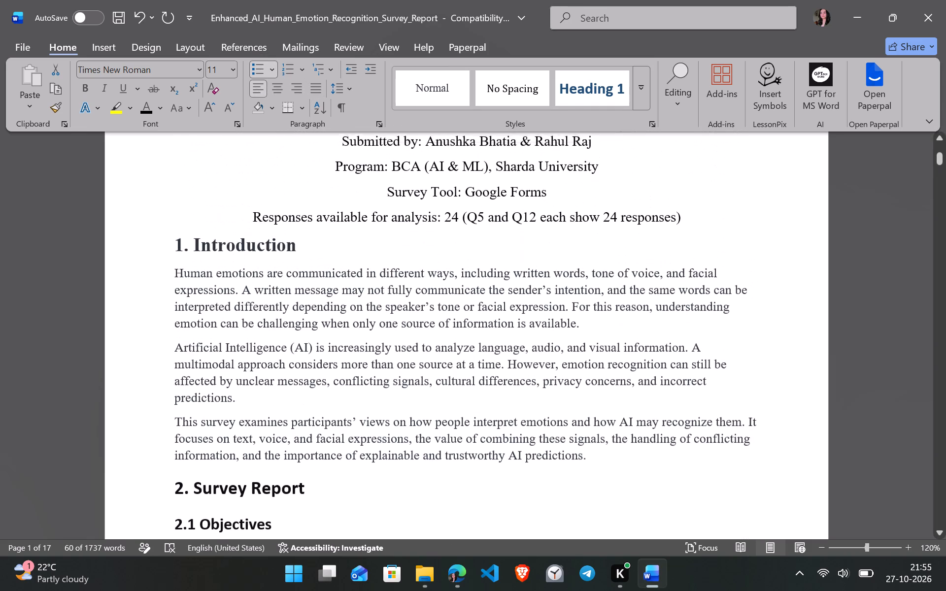
{"action": "left_click_drag", "start_coordinate": [172, 275], "coordinate": [487, 431]}
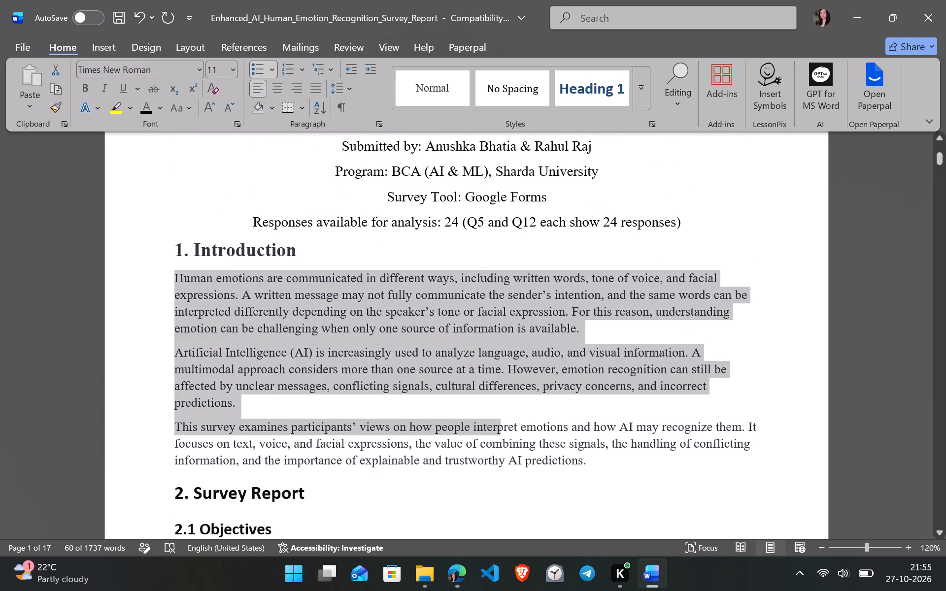
{"action": "left_click_drag", "start_coordinate": [487, 431], "coordinate": [604, 466]}
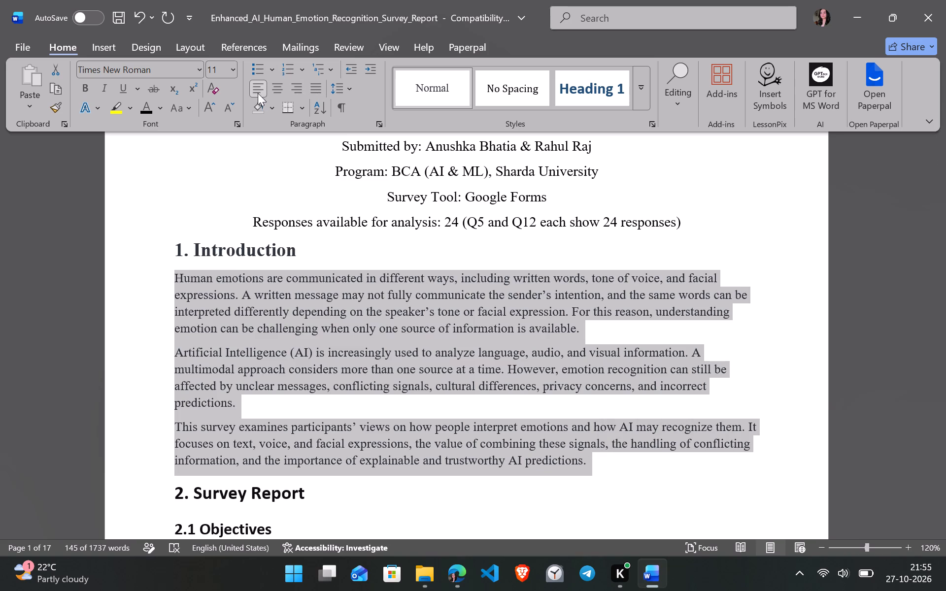
{"action": "left_click", "coordinate": [257, 90]}
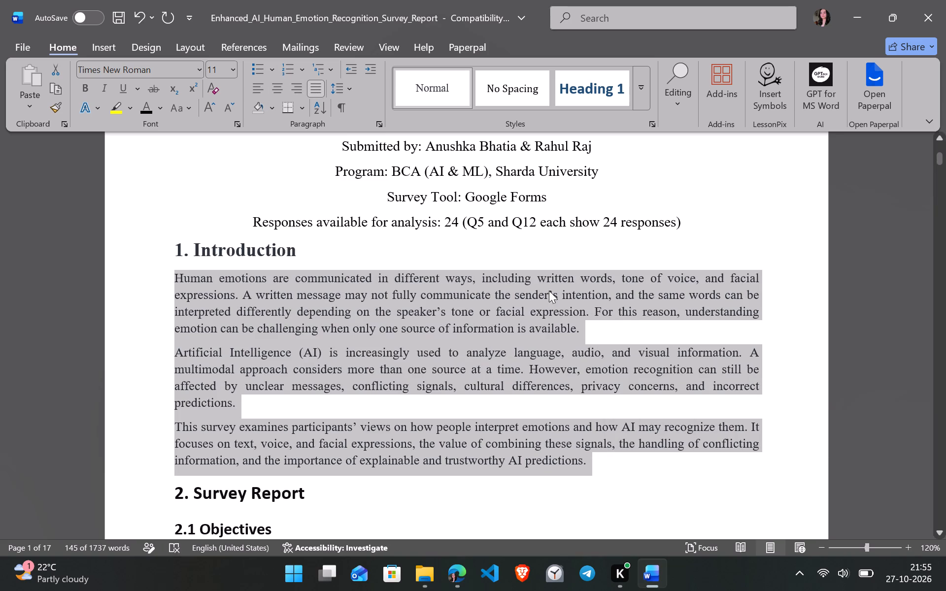
{"action": "left_click", "coordinate": [615, 457]}
Look over sections 2.1 to 2.6 and the Google Form screenshots, up to section 3, Results and Analysis.
{"action": "scroll", "coordinate": [615, 457], "scroll_direction": "down", "scroll_amount": 1}
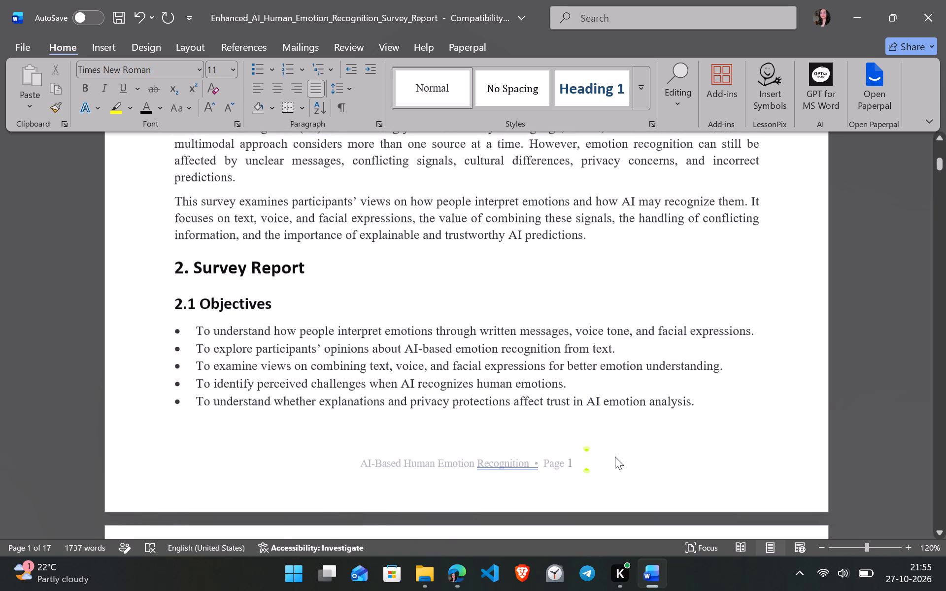
{"action": "scroll", "coordinate": [615, 457], "scroll_direction": "down", "scroll_amount": 3}
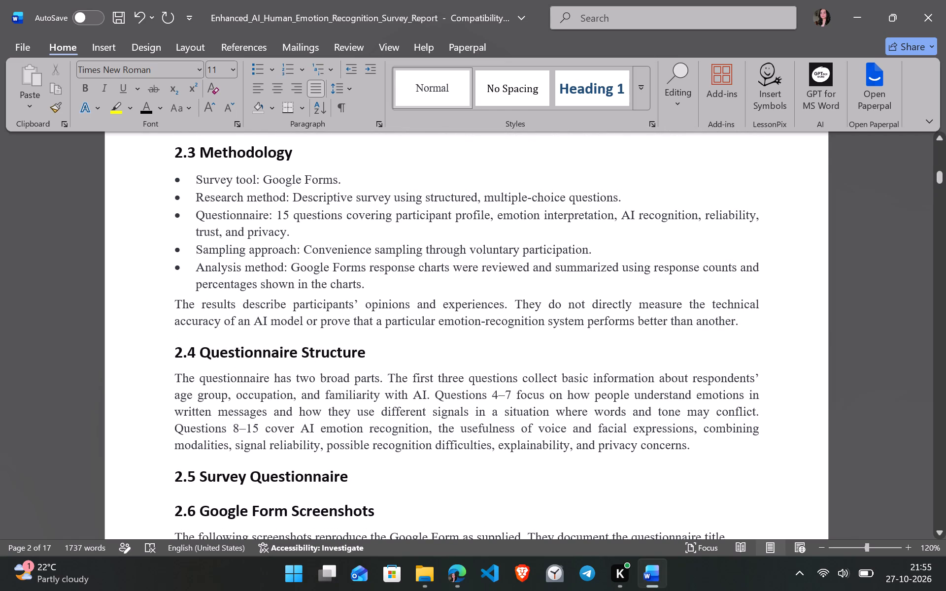
{"action": "scroll", "coordinate": [408, 411], "scroll_direction": "down", "scroll_amount": 3}
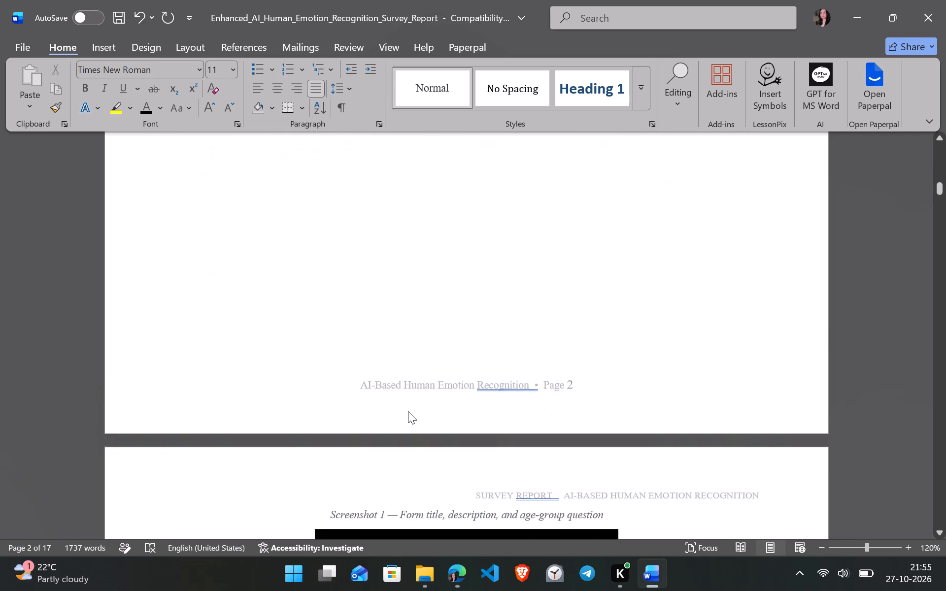
{"action": "scroll", "coordinate": [408, 411], "scroll_direction": "down", "scroll_amount": 5}
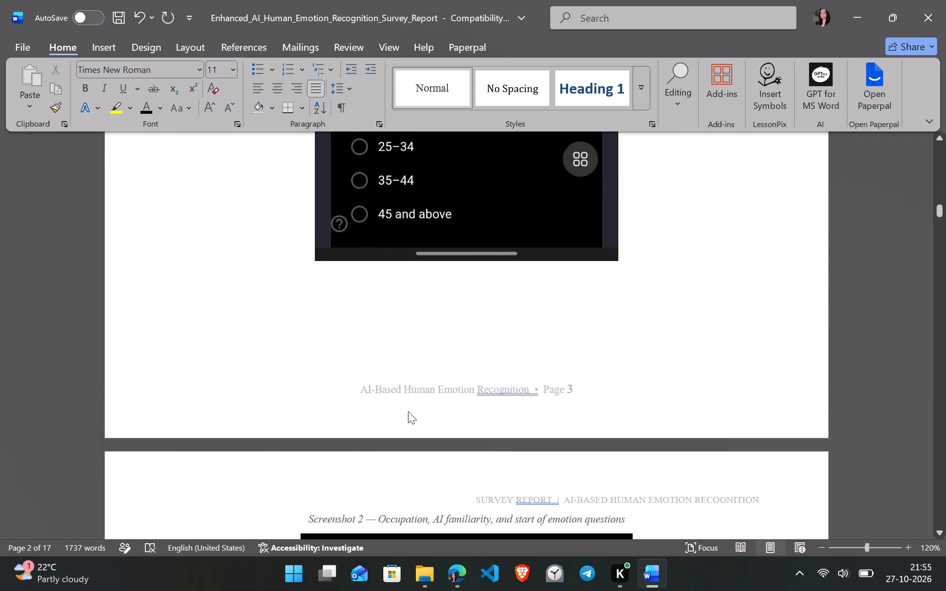
{"action": "scroll", "coordinate": [408, 411], "scroll_direction": "down", "scroll_amount": 10}
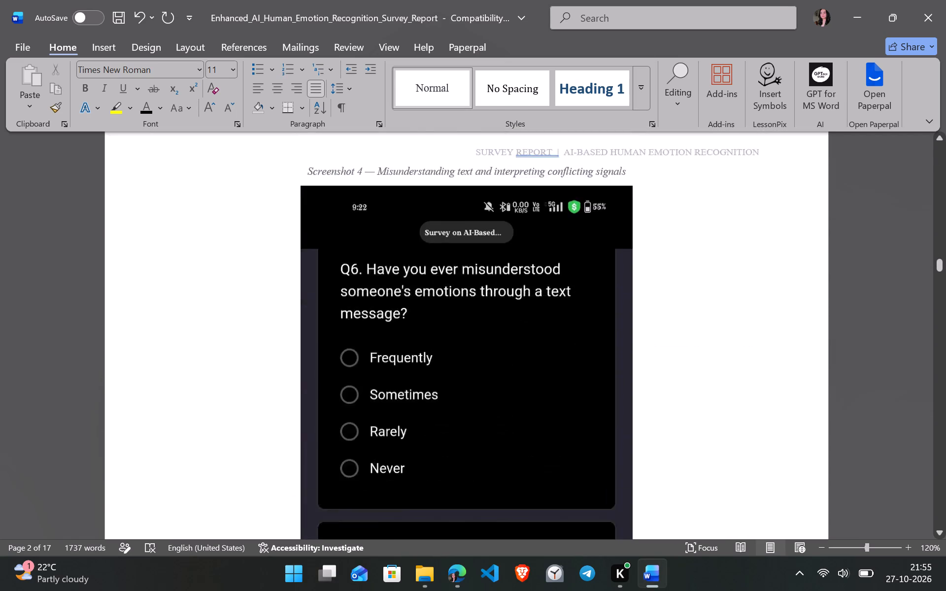
{"action": "scroll", "coordinate": [408, 411], "scroll_direction": "down", "scroll_amount": 11}
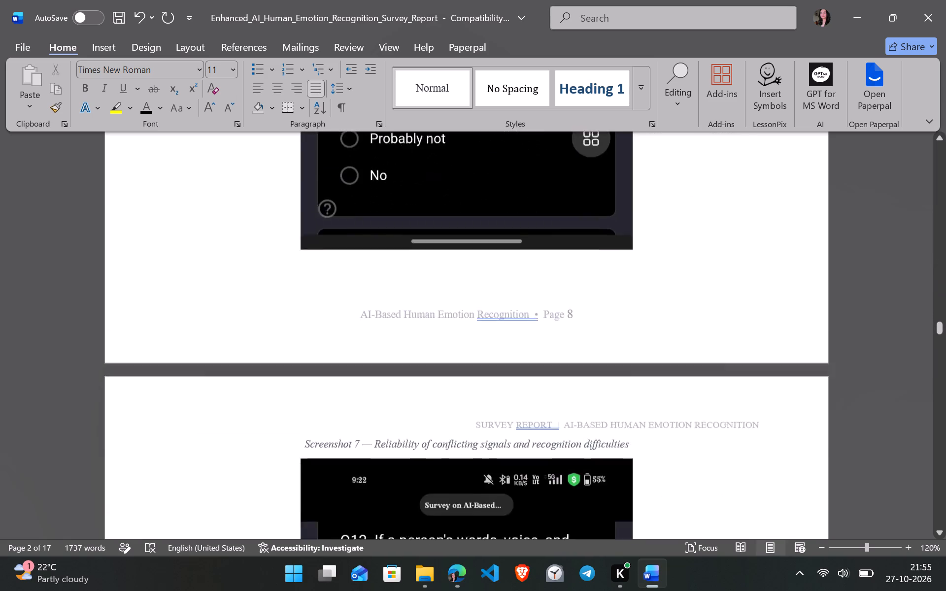
{"action": "scroll", "coordinate": [408, 411], "scroll_direction": "down", "scroll_amount": 9}
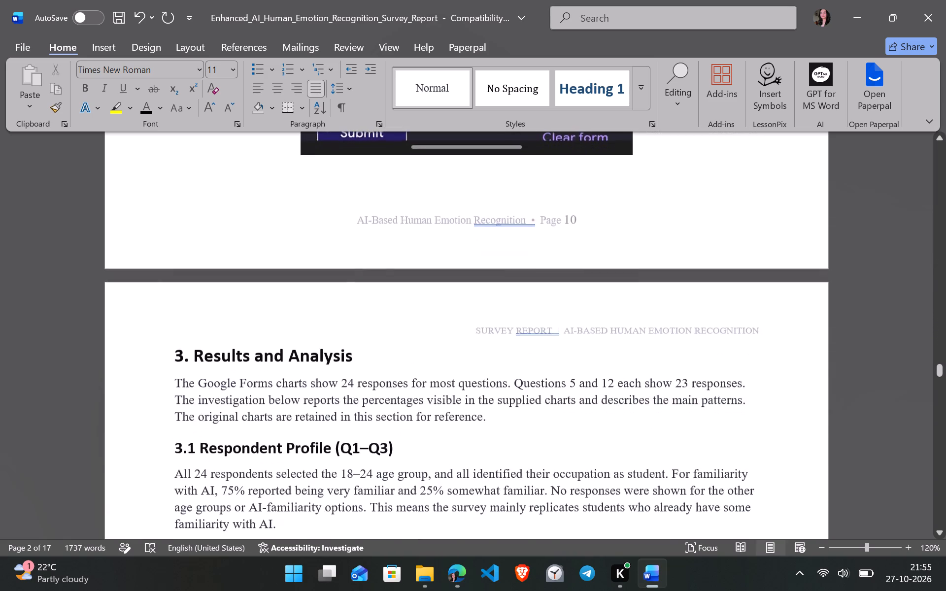
Justify the paragraph under section 3.1, Respondent Profile (Q1–Q3).
{"action": "scroll", "coordinate": [408, 411], "scroll_direction": "down", "scroll_amount": 1}
{"action": "scroll", "coordinate": [338, 373], "scroll_direction": "down", "scroll_amount": 1}
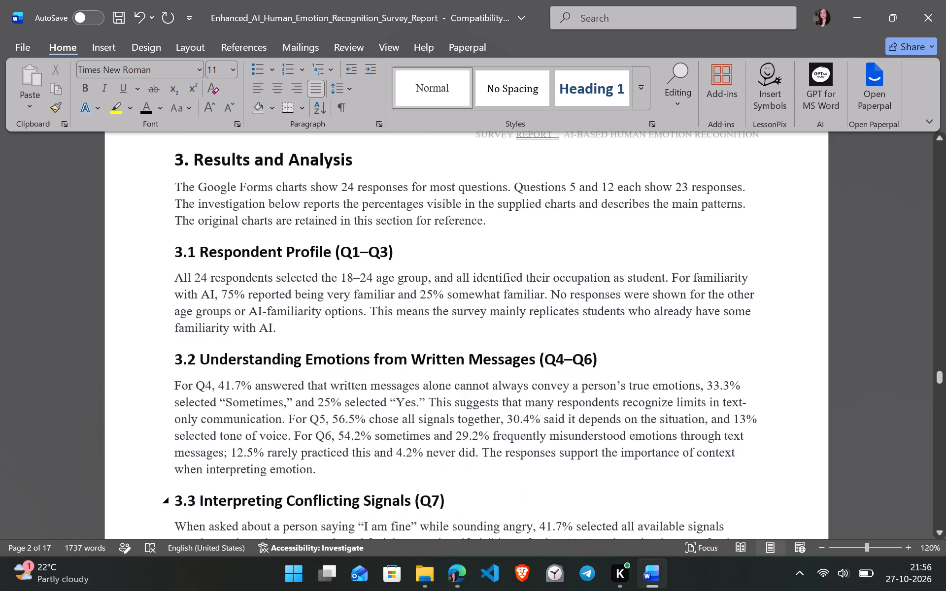
{"action": "scroll", "coordinate": [338, 373], "scroll_direction": "down", "scroll_amount": 1}
{"action": "scroll", "coordinate": [338, 373], "scroll_direction": "up", "scroll_amount": 2}
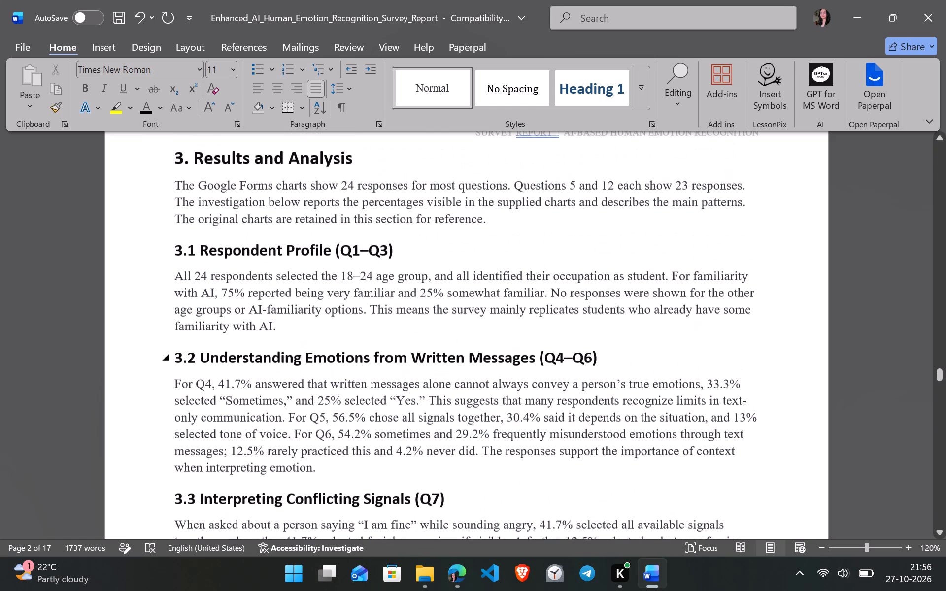
{"action": "left_click_drag", "start_coordinate": [176, 277], "coordinate": [262, 328]}
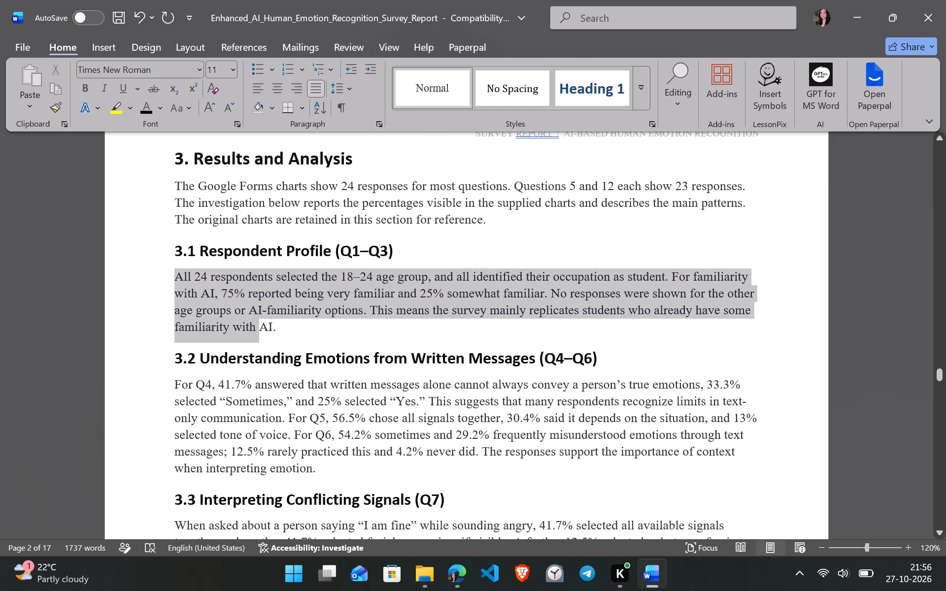
{"action": "left_click_drag", "start_coordinate": [262, 328], "coordinate": [282, 333]}
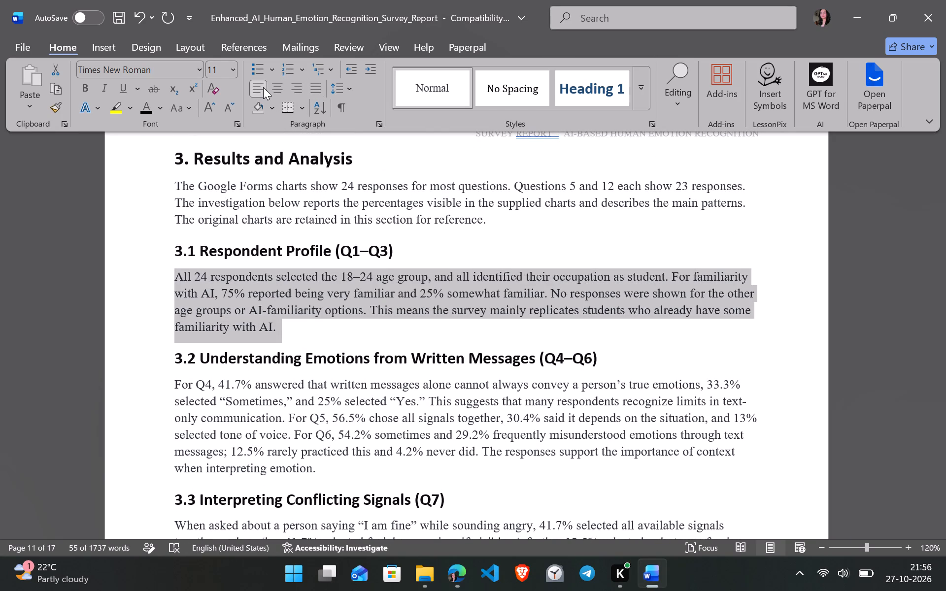
{"action": "left_click", "coordinate": [263, 87]}
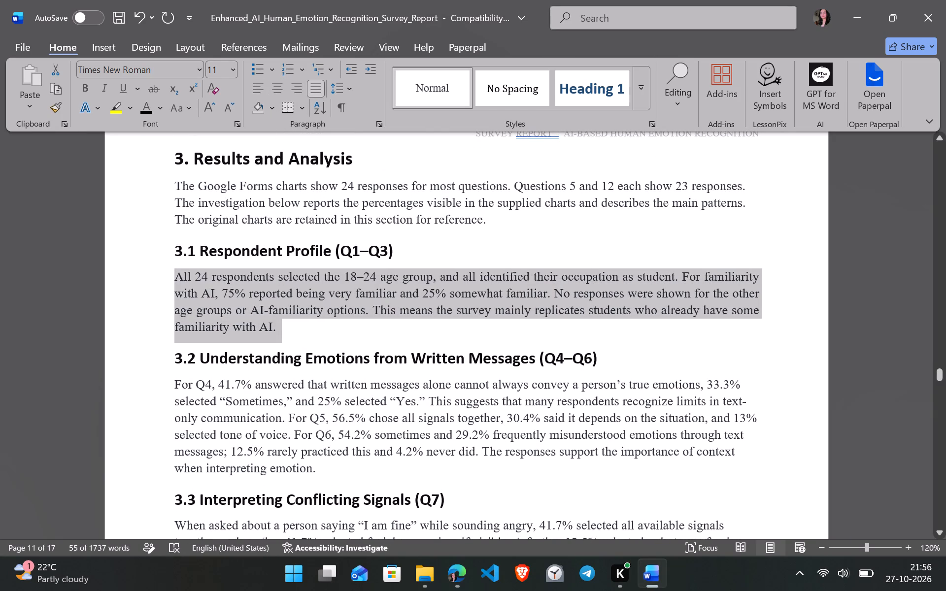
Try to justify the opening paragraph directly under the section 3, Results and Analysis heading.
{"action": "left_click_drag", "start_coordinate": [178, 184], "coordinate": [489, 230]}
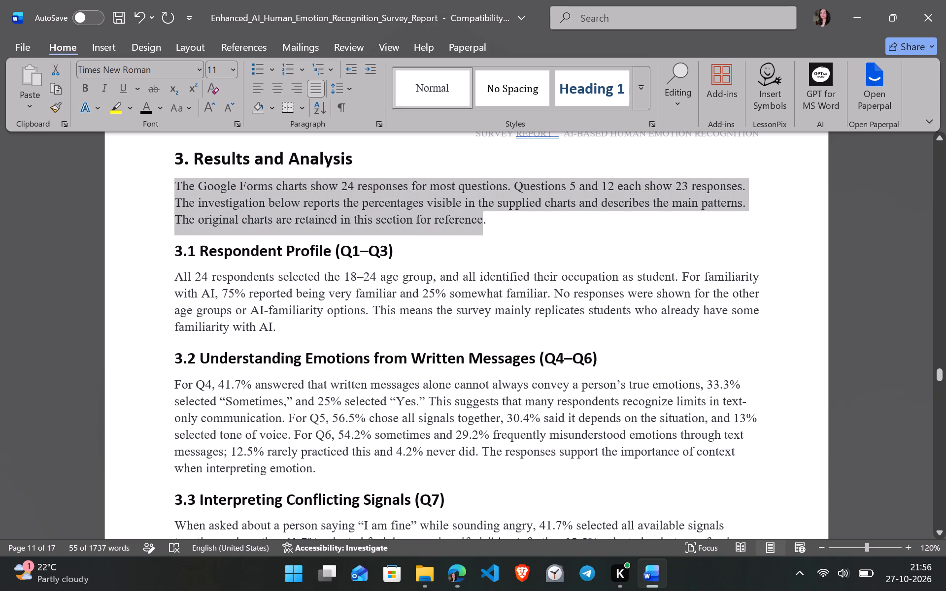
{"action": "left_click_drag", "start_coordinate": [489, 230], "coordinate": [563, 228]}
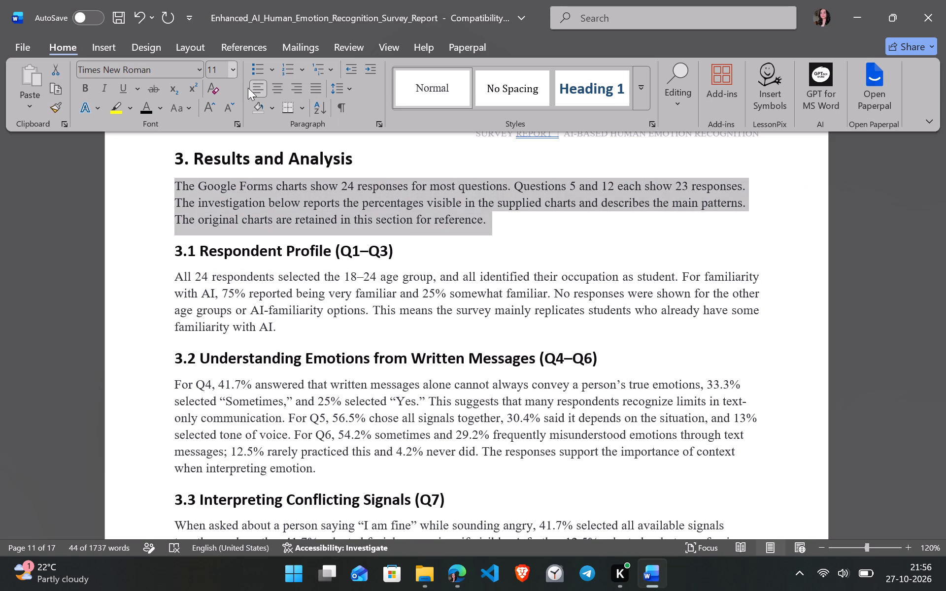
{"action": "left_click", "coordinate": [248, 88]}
Justify the paragraph under section 3.2, Understanding Emotions from Written Messages (Q4–Q6).
{"action": "scroll", "coordinate": [523, 360], "scroll_direction": "down", "scroll_amount": 1}
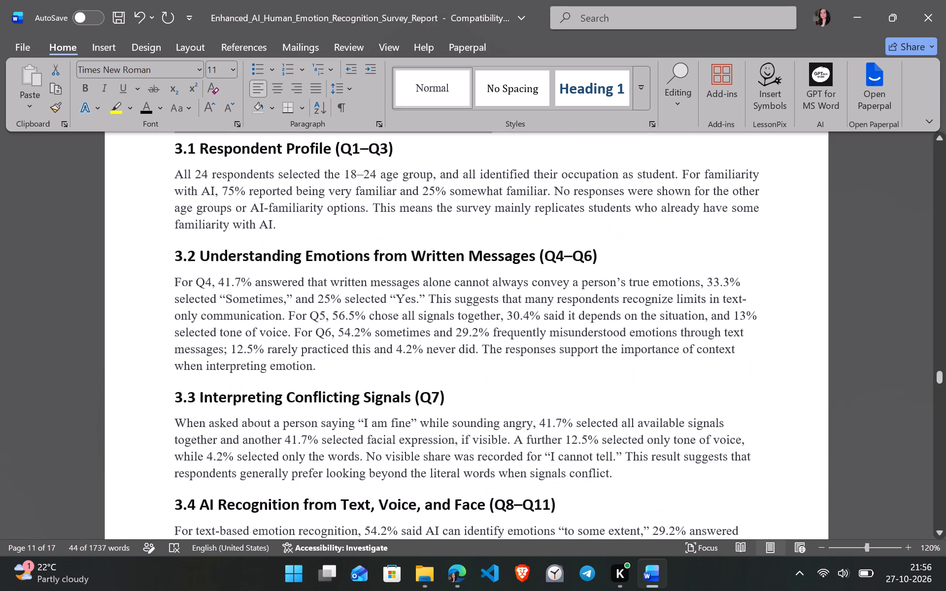
{"action": "left_click_drag", "start_coordinate": [175, 279], "coordinate": [294, 354]}
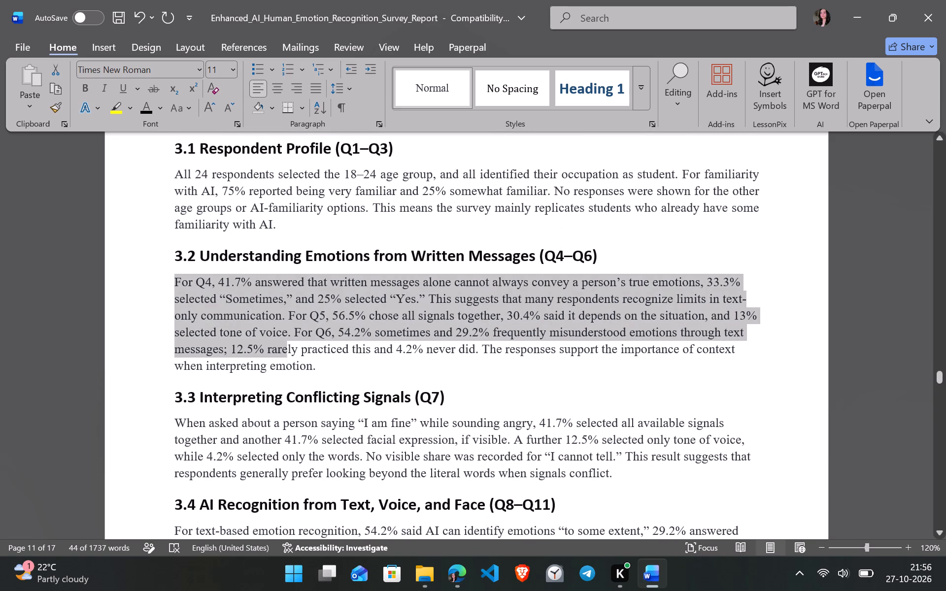
{"action": "left_click_drag", "start_coordinate": [294, 354], "coordinate": [326, 367]}
{"action": "left_click", "coordinate": [261, 90]}
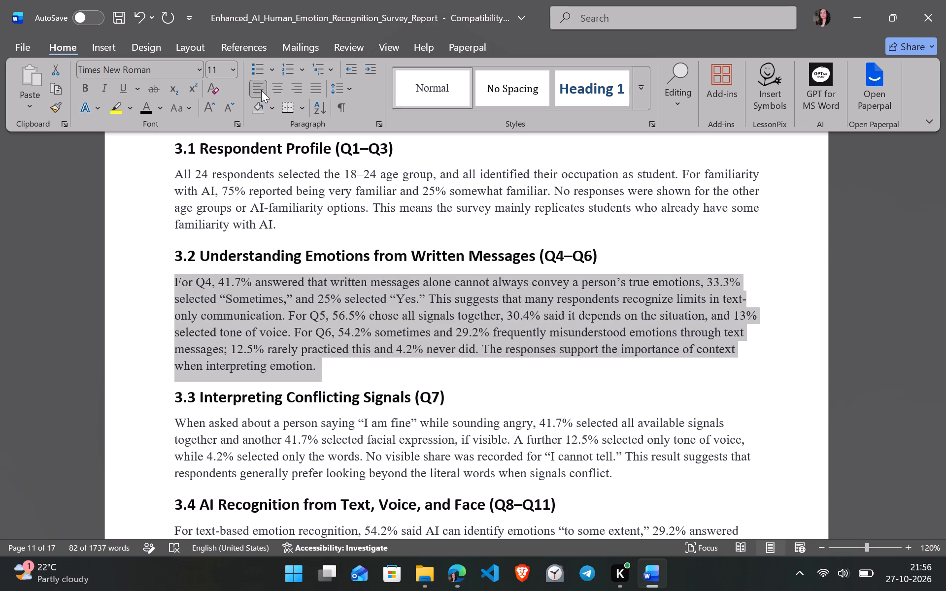
Justify the paragraph under section 3.3, Interpreting Conflicting Signals (Q7).
{"action": "scroll", "coordinate": [469, 386], "scroll_direction": "down", "scroll_amount": 1}
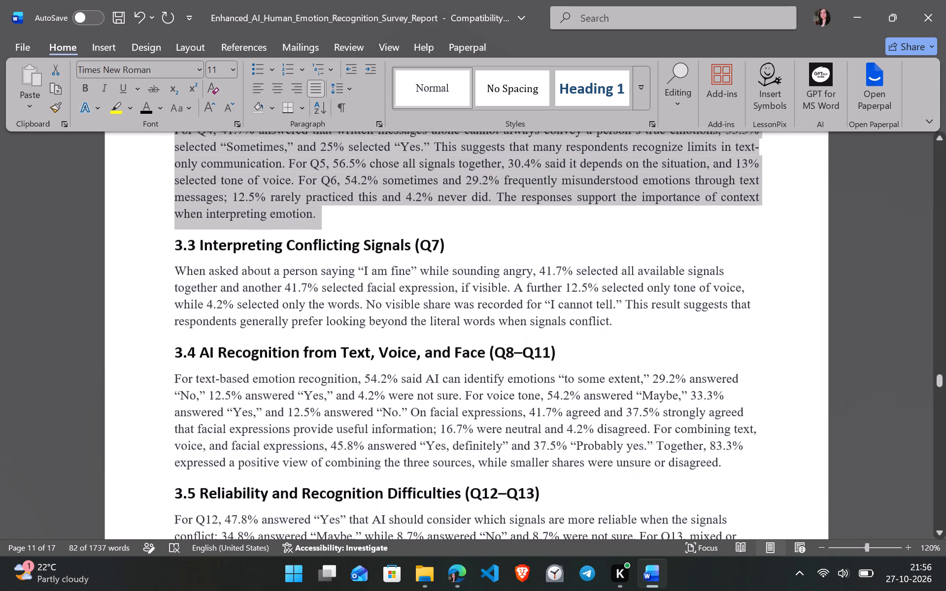
{"action": "left_click_drag", "start_coordinate": [175, 266], "coordinate": [469, 317]}
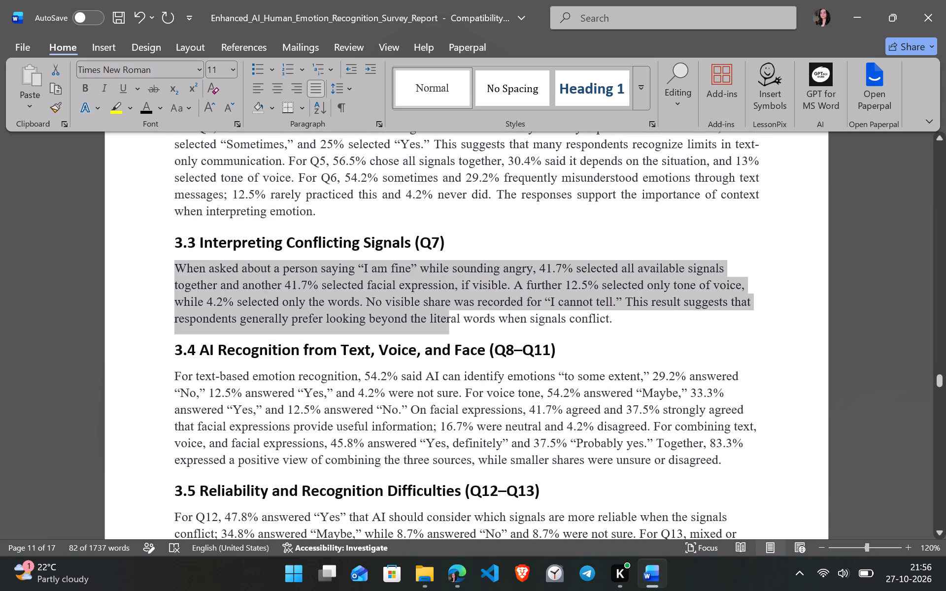
{"action": "left_click_drag", "start_coordinate": [469, 317], "coordinate": [619, 324]}
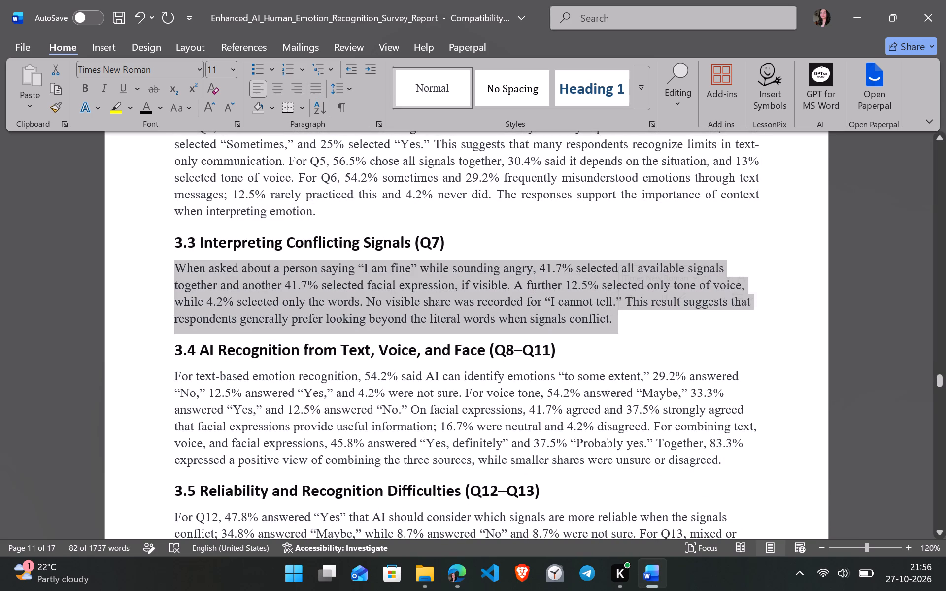
{"action": "left_click", "coordinate": [261, 89]}
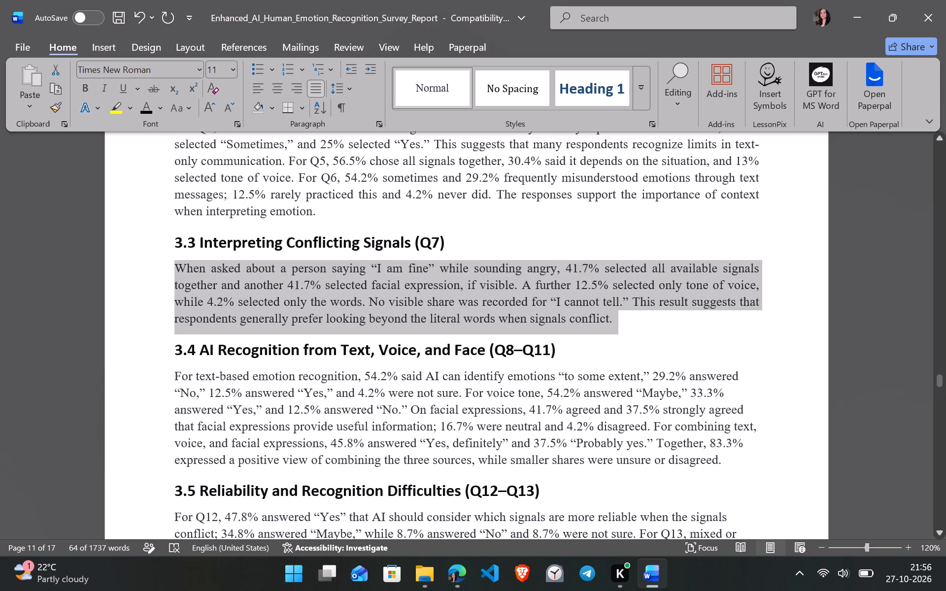
Justify the paragraph under section 3.4, AI Recognition from Text, Voice, and Face (Q8–Q11).
{"action": "scroll", "coordinate": [561, 343], "scroll_direction": "down", "scroll_amount": 1}
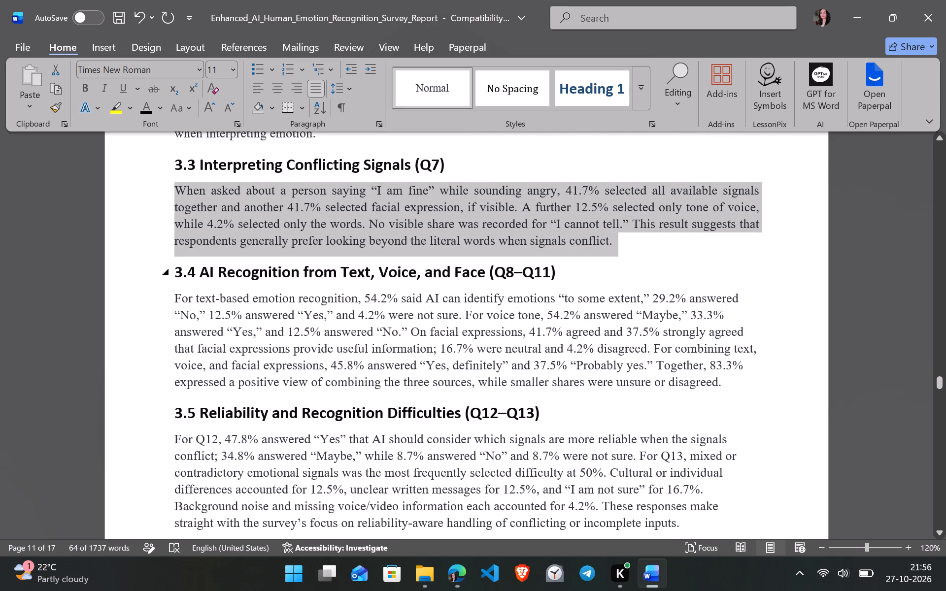
{"action": "left_click_drag", "start_coordinate": [170, 298], "coordinate": [715, 371]}
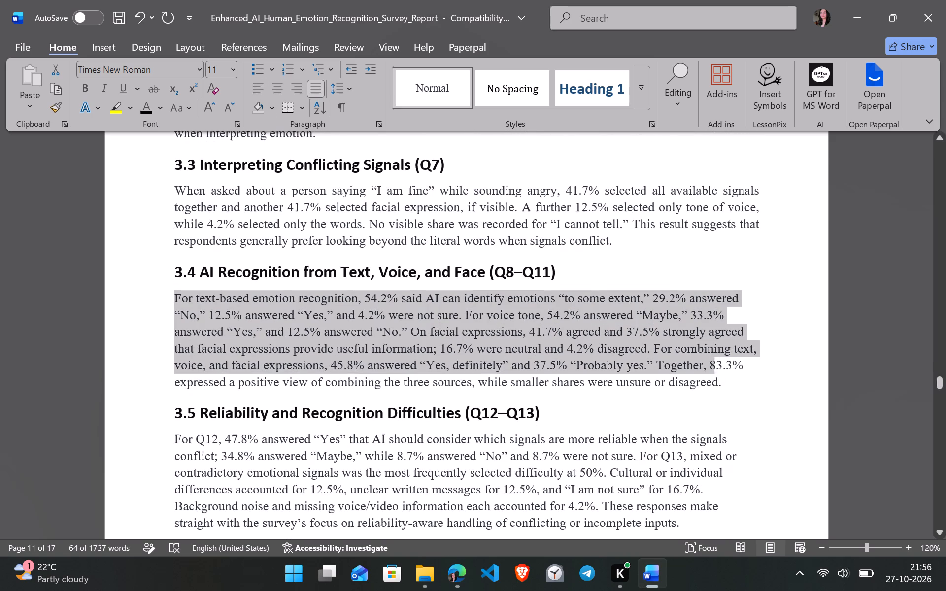
{"action": "left_click_drag", "start_coordinate": [715, 371], "coordinate": [729, 383]}
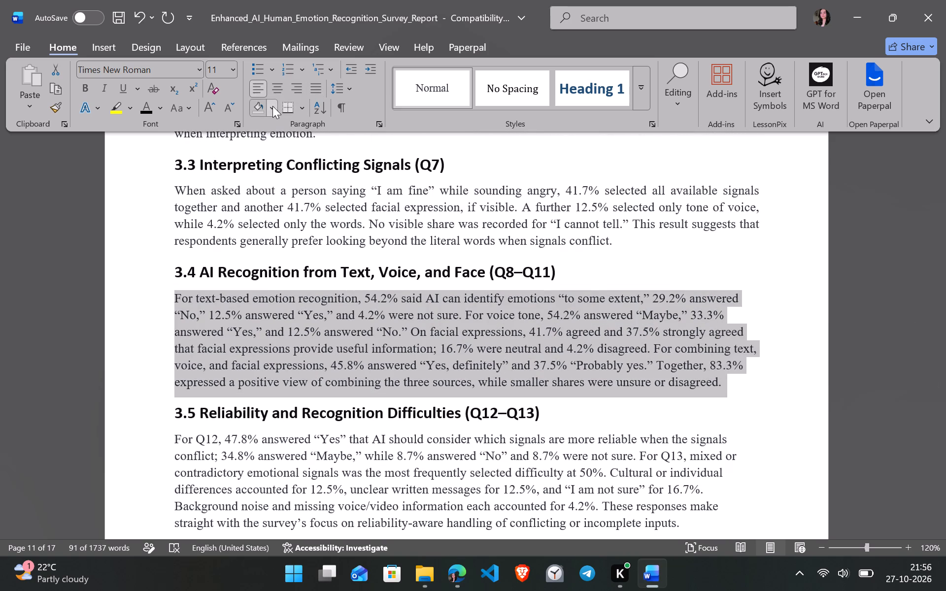
{"action": "left_click", "coordinate": [259, 86]}
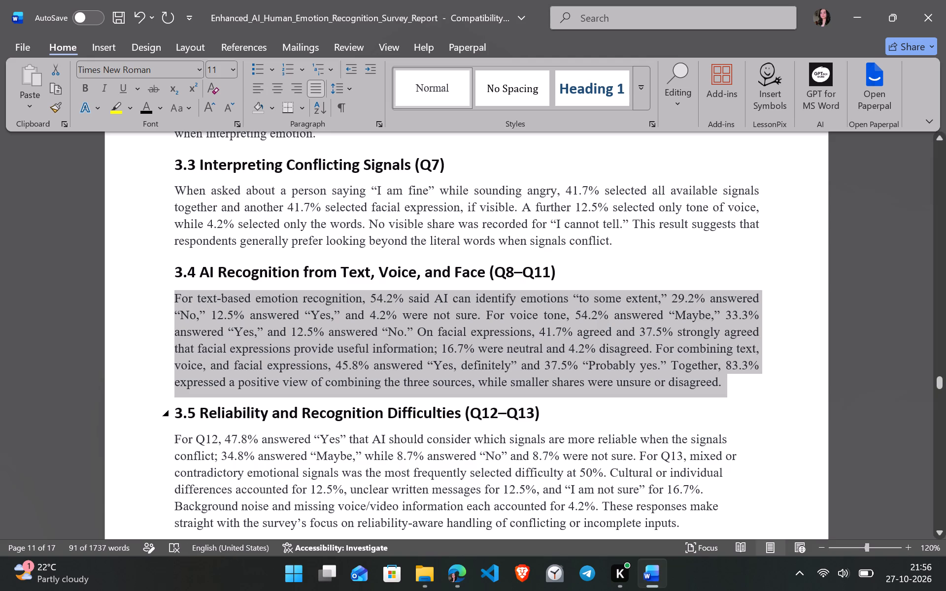
Justify the paragraph under section 3.5, Reliability and Recognition Difficulties (Q12–Q13).
{"action": "scroll", "coordinate": [572, 414], "scroll_direction": "down", "scroll_amount": 1}
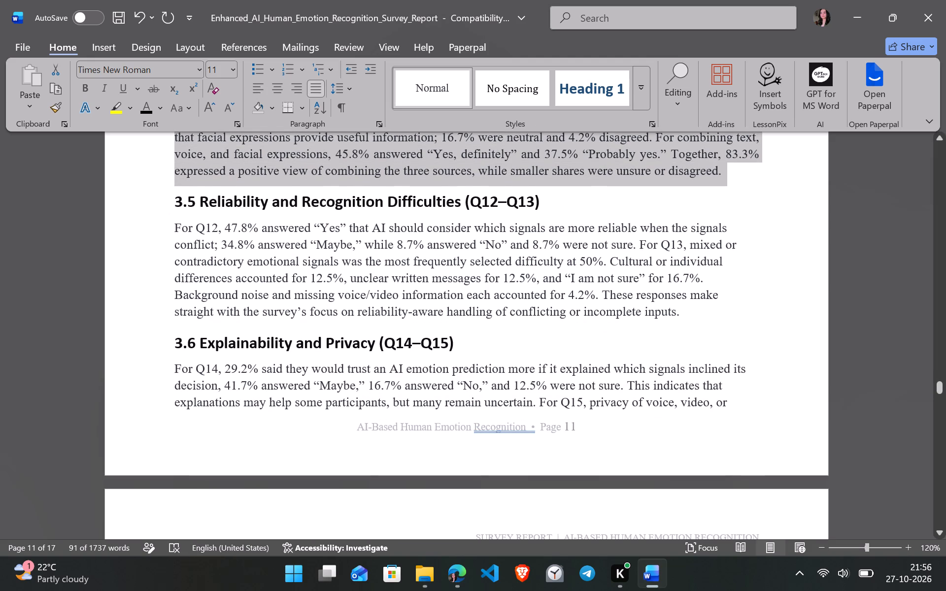
{"action": "left_click_drag", "start_coordinate": [176, 228], "coordinate": [680, 322]}
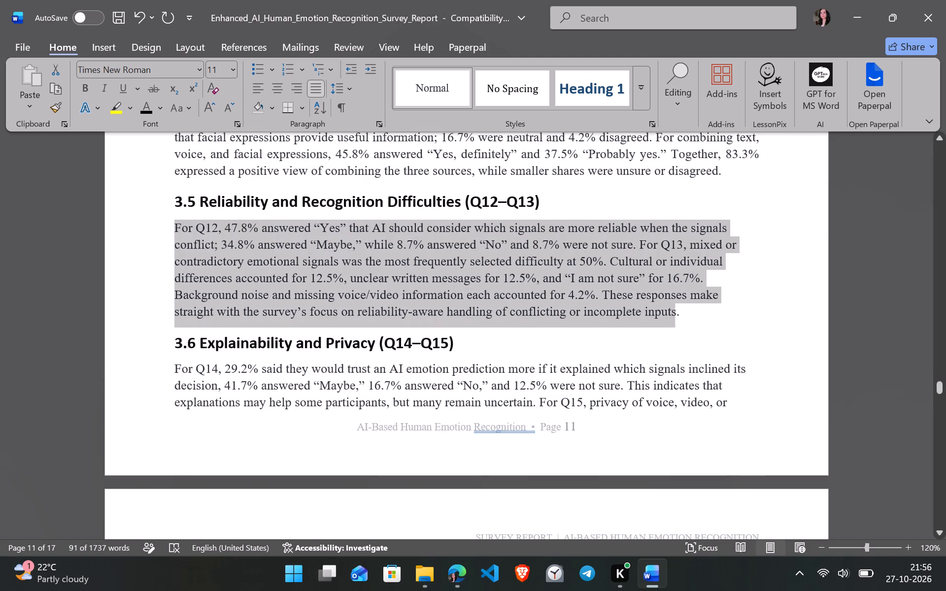
{"action": "left_click_drag", "start_coordinate": [680, 322], "coordinate": [684, 323]}
{"action": "left_click", "coordinate": [254, 84]}
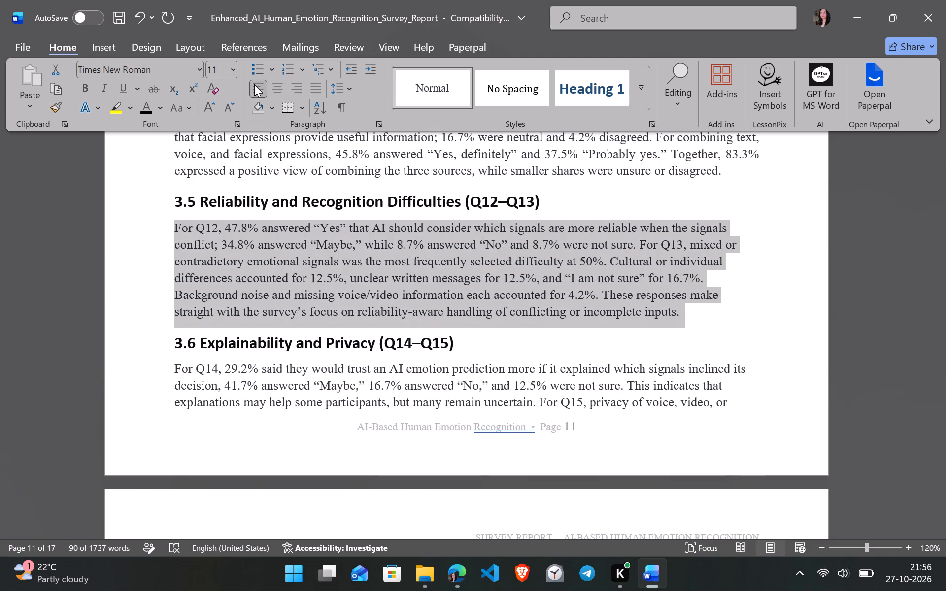
Justify the whole paragraph under section 3.6, Explainability and Privacy (Q14–Q15), which spans pages 11 and 12.
{"action": "scroll", "coordinate": [597, 410], "scroll_direction": "down", "scroll_amount": 1}
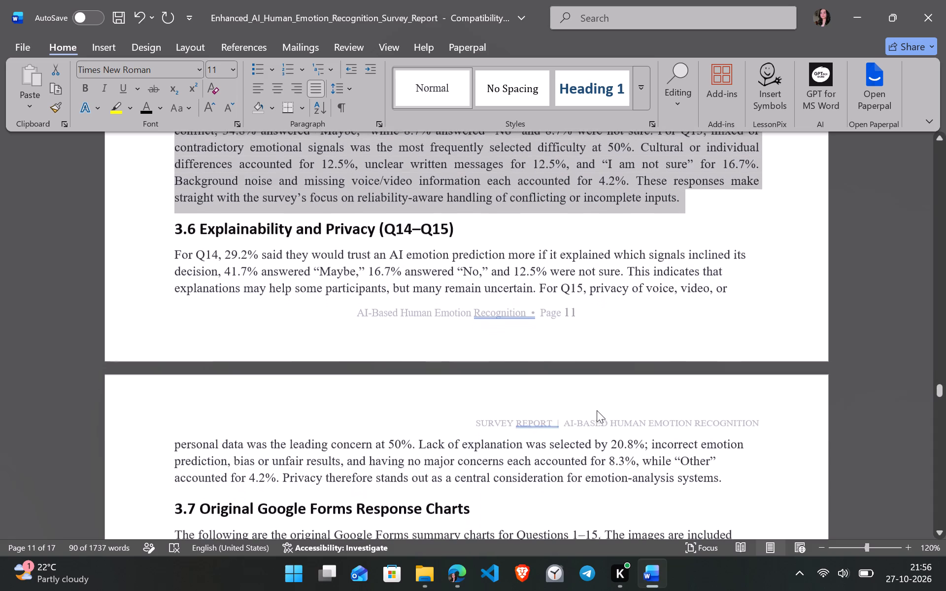
{"action": "left_click_drag", "start_coordinate": [173, 251], "coordinate": [723, 481]}
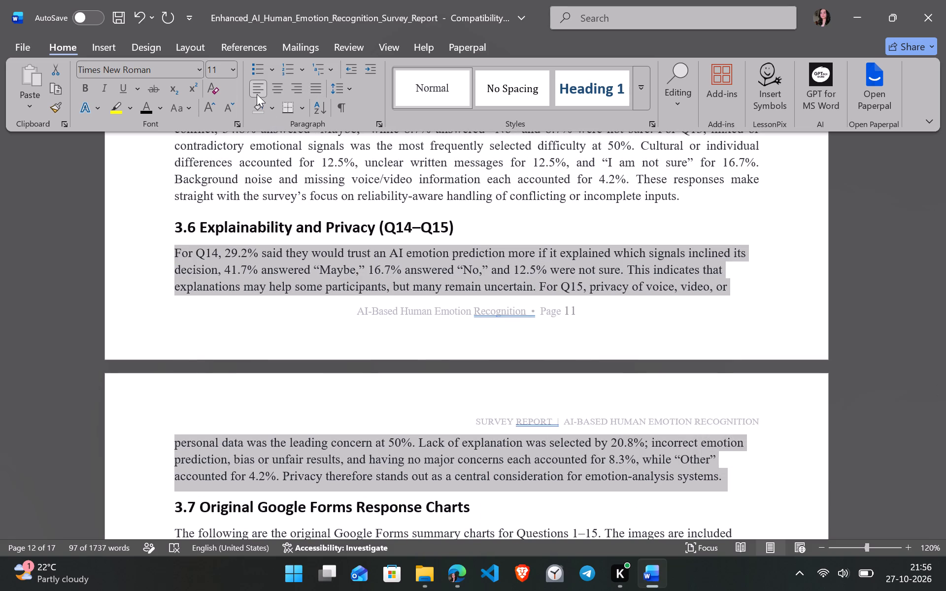
{"action": "left_click", "coordinate": [257, 95]}
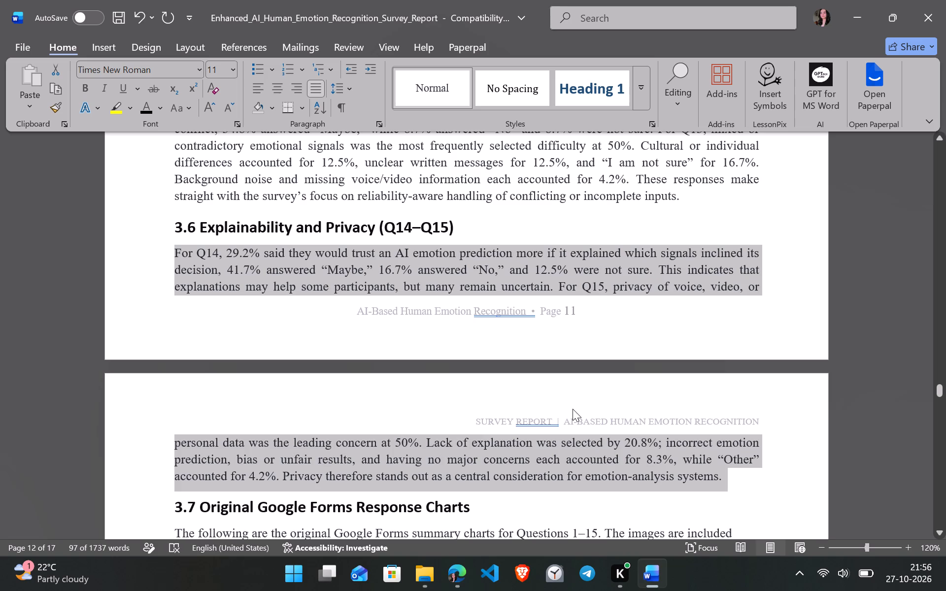
Justify all the bullet items under section 3.8, Key Findings Summary, which span pages 16 and 17.
{"action": "scroll", "coordinate": [573, 409], "scroll_direction": "down", "scroll_amount": 1}
{"action": "scroll", "coordinate": [414, 347], "scroll_direction": "down", "scroll_amount": 1}
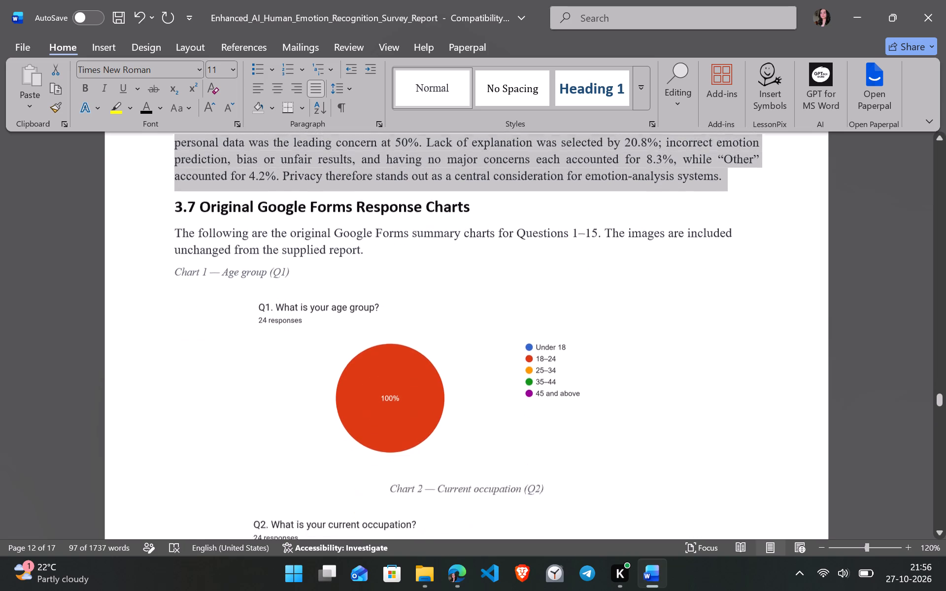
{"action": "scroll", "coordinate": [414, 347], "scroll_direction": "down", "scroll_amount": 1}
{"action": "left_click", "coordinate": [743, 443]}
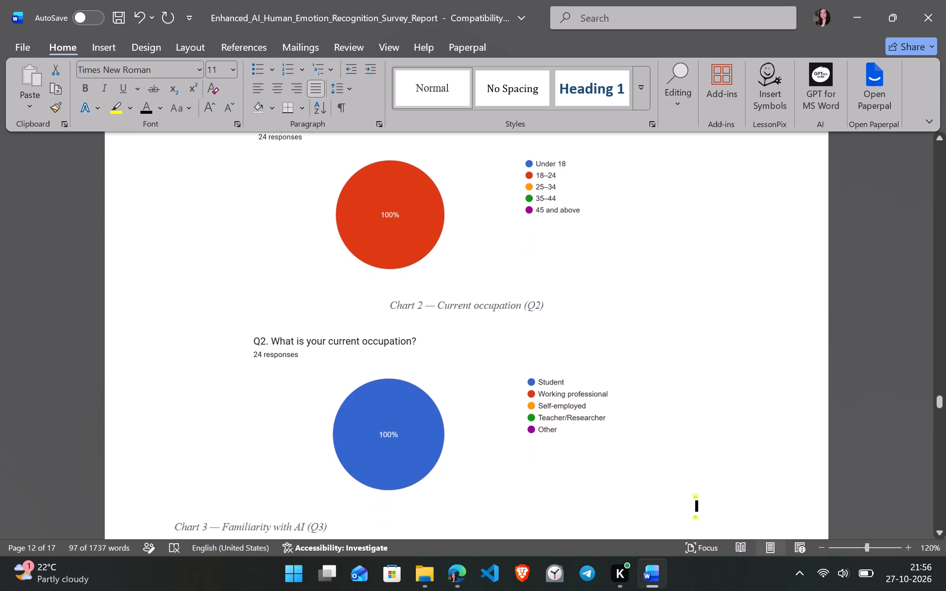
{"action": "scroll", "coordinate": [743, 443], "scroll_direction": "down", "scroll_amount": 6}
{"action": "scroll", "coordinate": [743, 443], "scroll_direction": "down", "scroll_amount": 3, "text": "ctrl"}
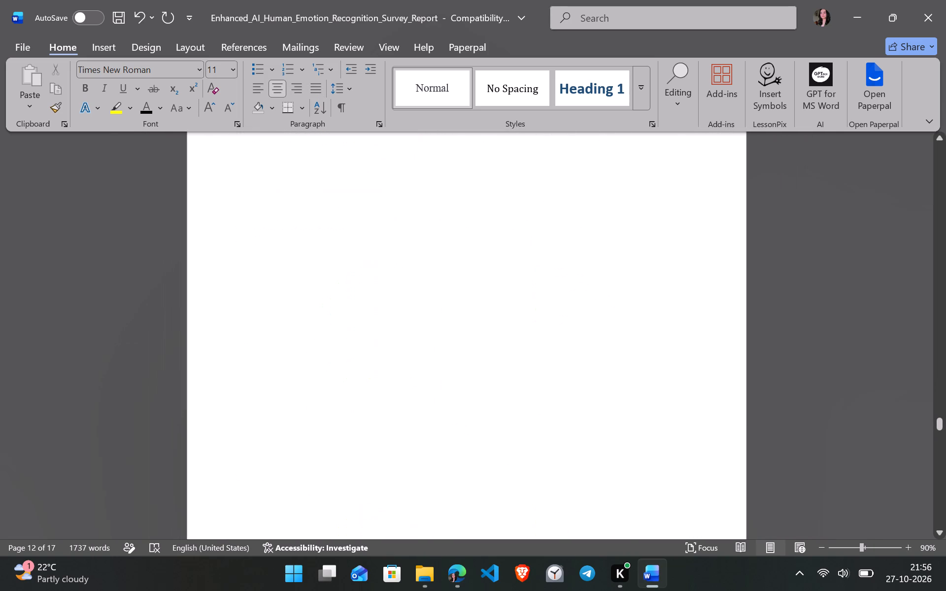
{"action": "scroll", "coordinate": [743, 443], "scroll_direction": "down", "scroll_amount": 7}
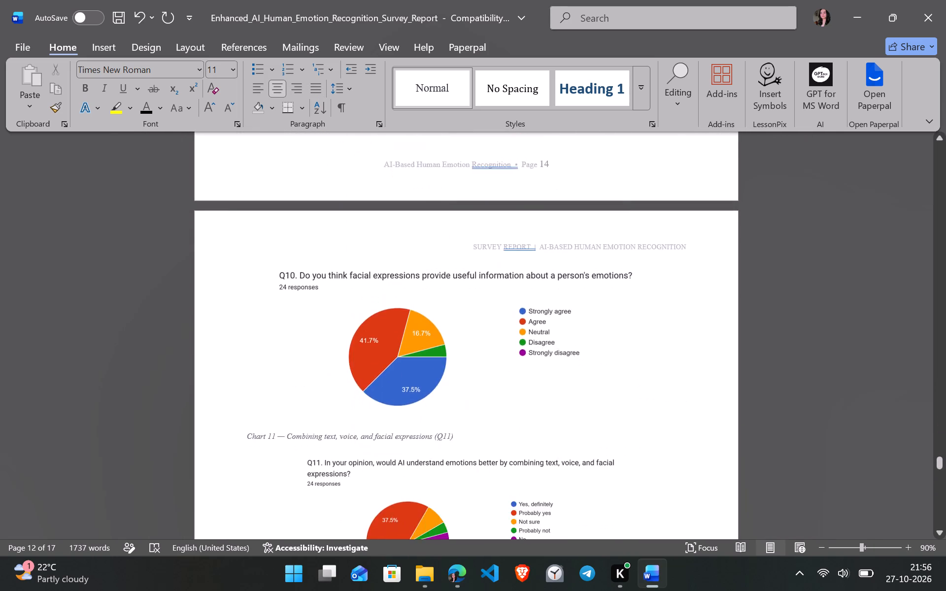
{"action": "scroll", "coordinate": [743, 443], "scroll_direction": "down", "scroll_amount": 4}
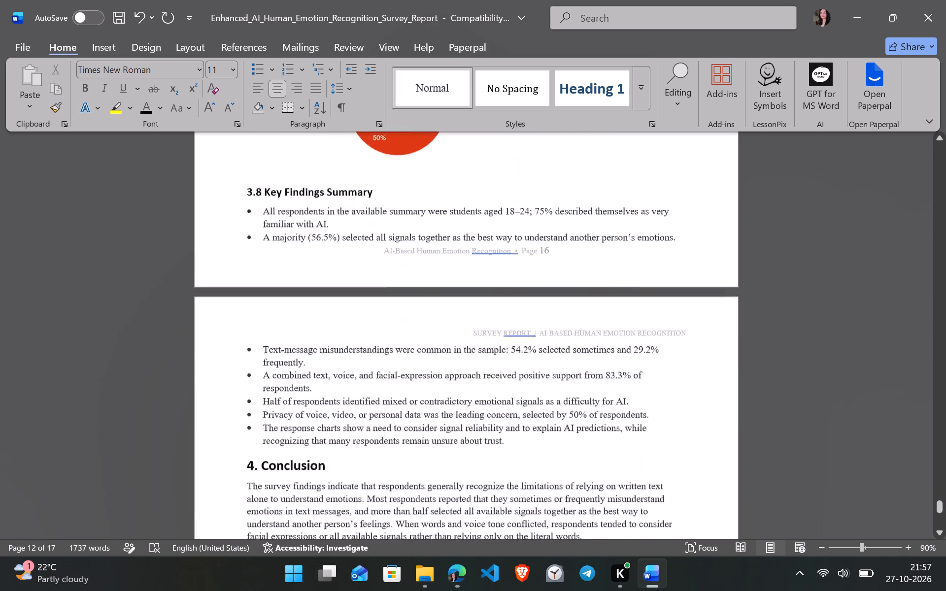
{"action": "scroll", "coordinate": [743, 443], "scroll_direction": "down", "scroll_amount": 1}
{"action": "scroll", "coordinate": [743, 443], "scroll_direction": "up", "scroll_amount": 1}
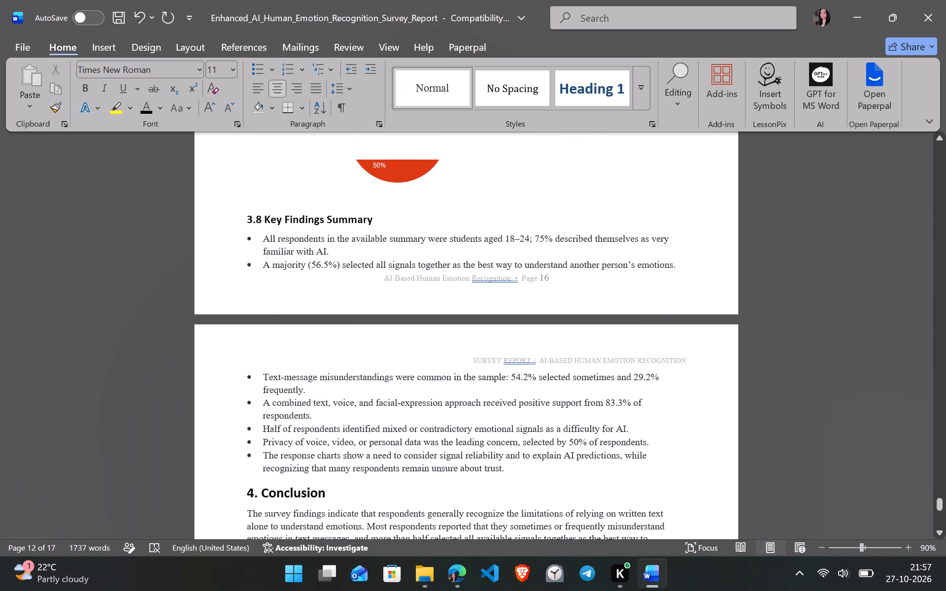
{"action": "left_click_drag", "start_coordinate": [245, 241], "coordinate": [393, 457]}
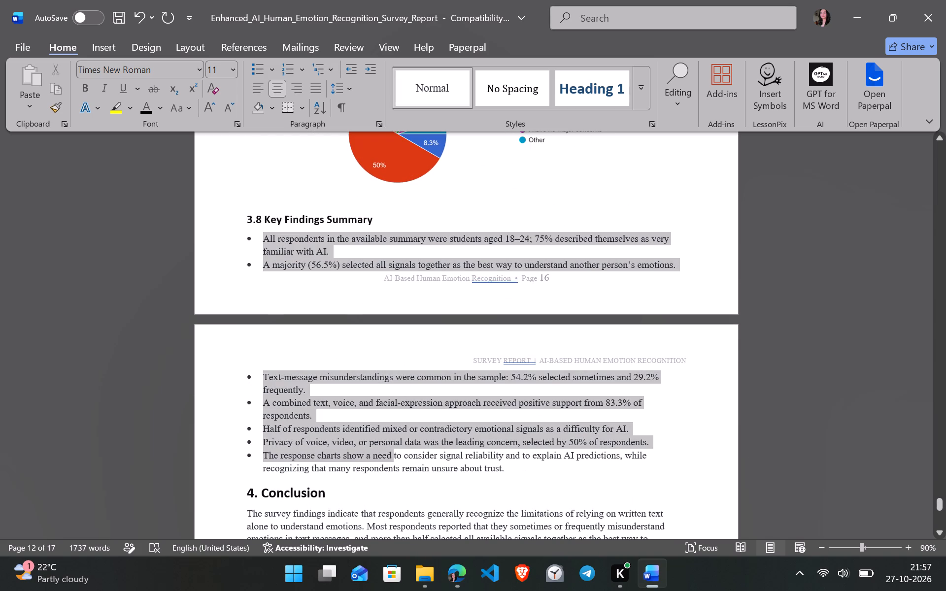
{"action": "left_click_drag", "start_coordinate": [393, 457], "coordinate": [509, 469]}
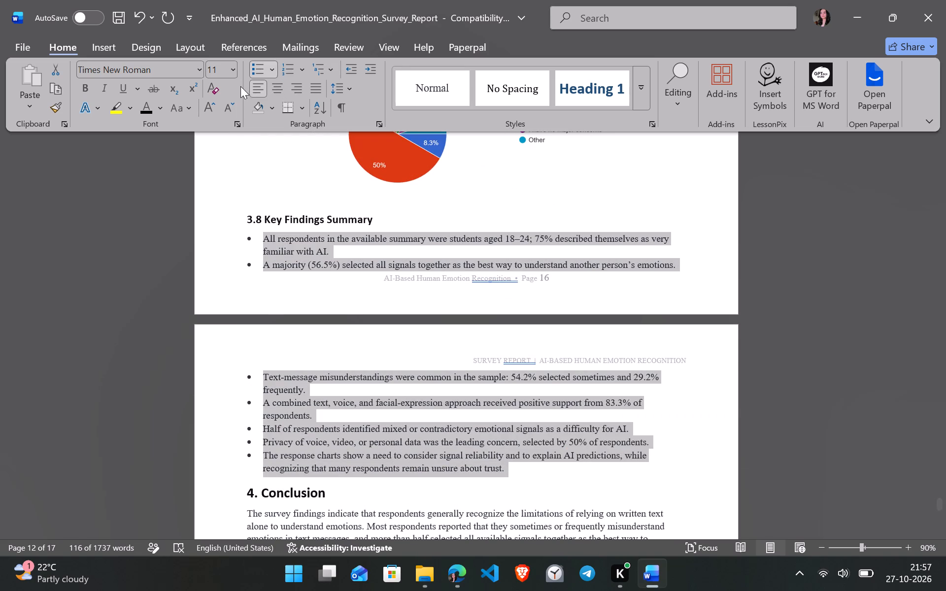
{"action": "left_click", "coordinate": [250, 90]}
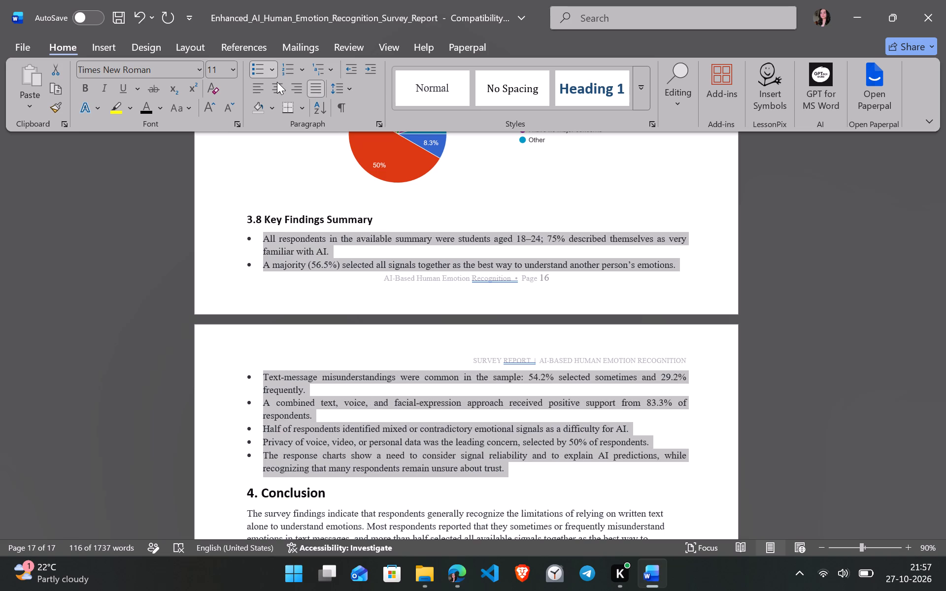
Remove the bullets from the Key Findings Summary items and reapply the solid round bullet style to the whole list.
{"action": "double_click", "coordinate": [275, 76]}
{"action": "left_click", "coordinate": [275, 76]}
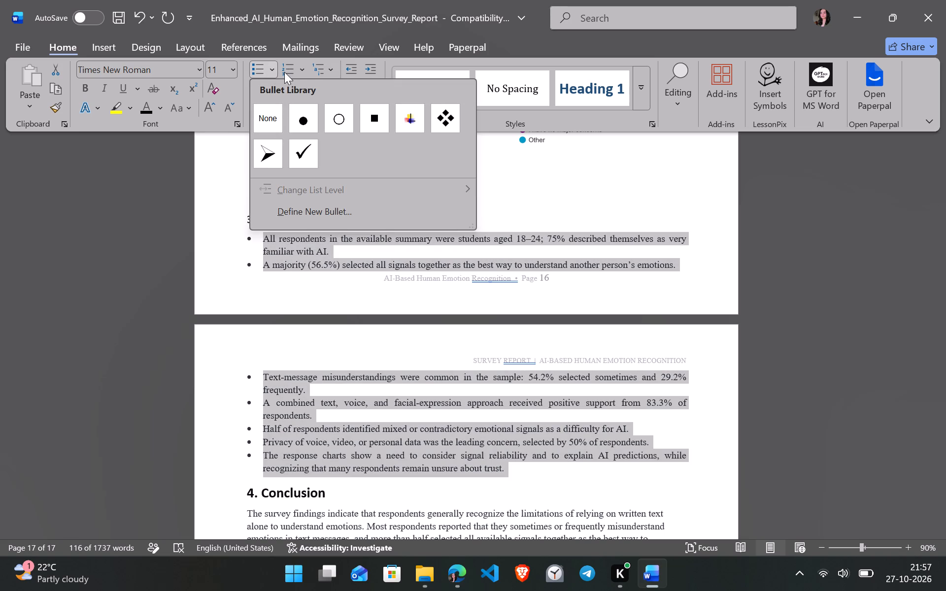
{"action": "left_click", "coordinate": [306, 71]}
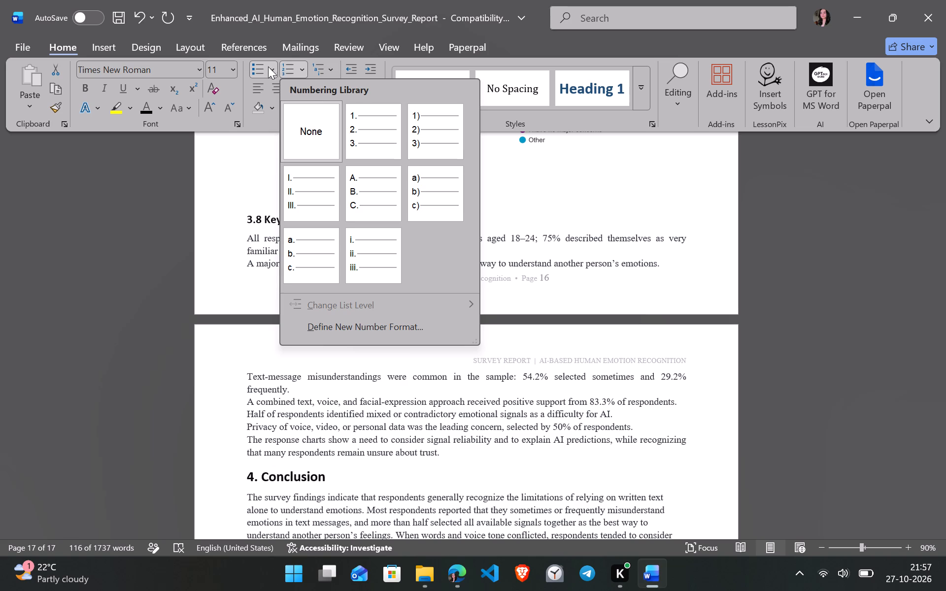
{"action": "left_click", "coordinate": [266, 65]}
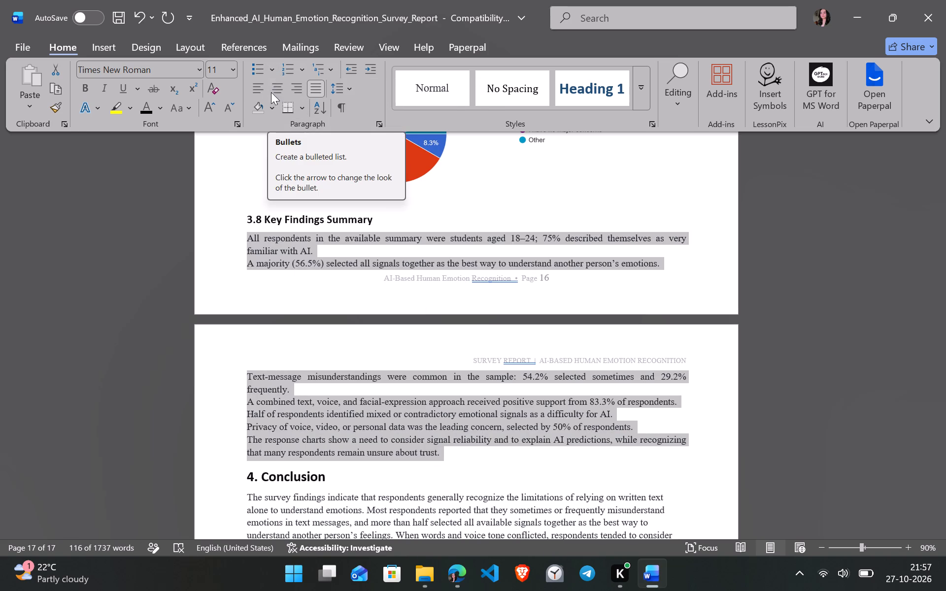
{"action": "left_click", "coordinate": [274, 73]}
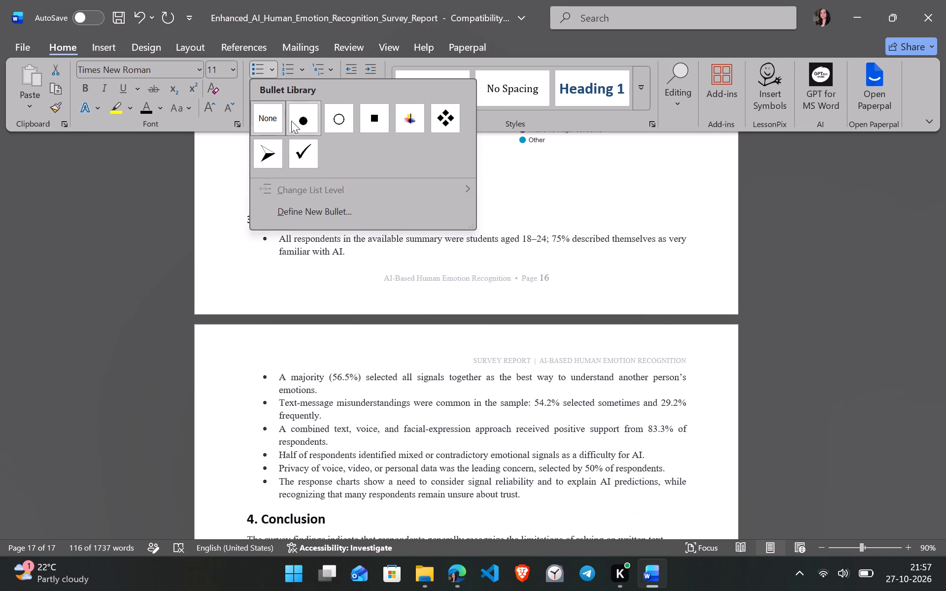
{"action": "left_click", "coordinate": [300, 122]}
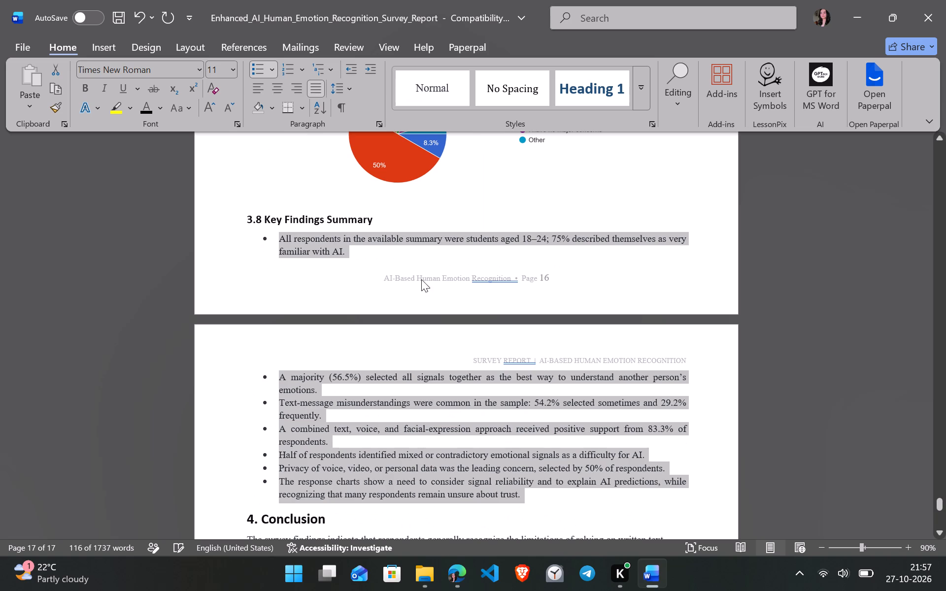
{"action": "left_click", "coordinate": [610, 310]}
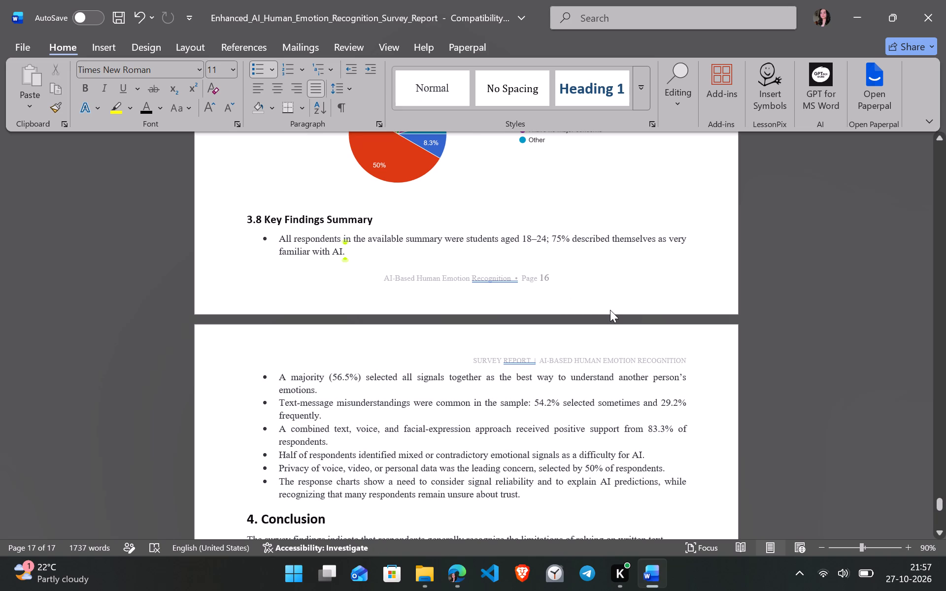
Justify all three paragraphs under section 4, Conclusion.
{"action": "scroll", "coordinate": [610, 310], "scroll_direction": "down", "scroll_amount": 3}
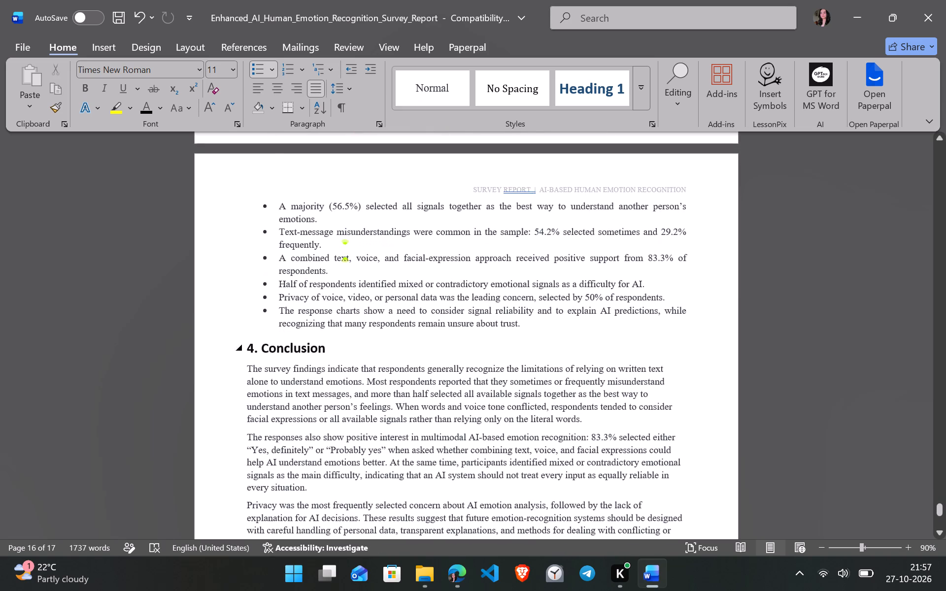
{"action": "scroll", "coordinate": [610, 310], "scroll_direction": "down", "scroll_amount": 1}
{"action": "scroll", "coordinate": [610, 310], "scroll_direction": "up", "scroll_amount": 1}
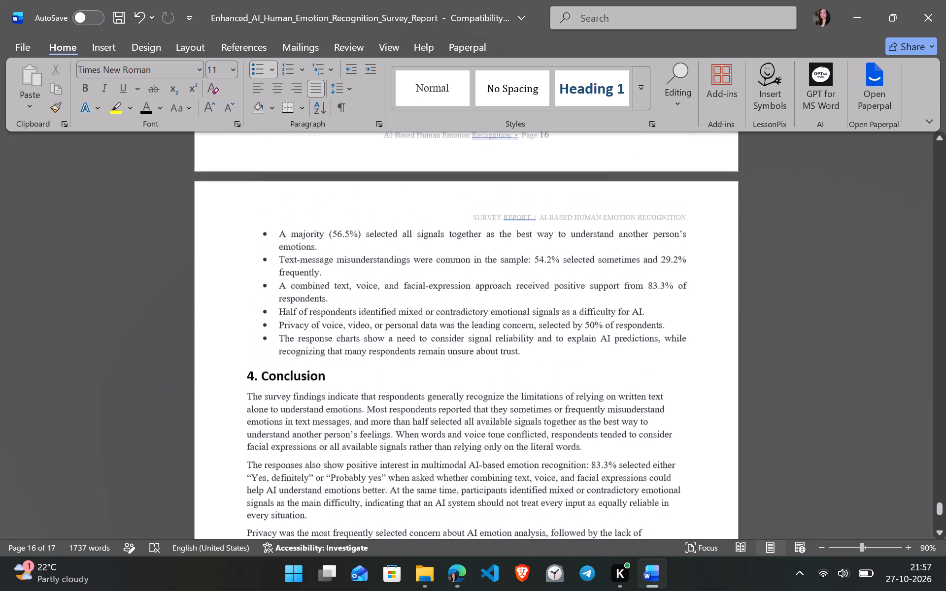
{"action": "scroll", "coordinate": [610, 310], "scroll_direction": "up", "scroll_amount": 2}
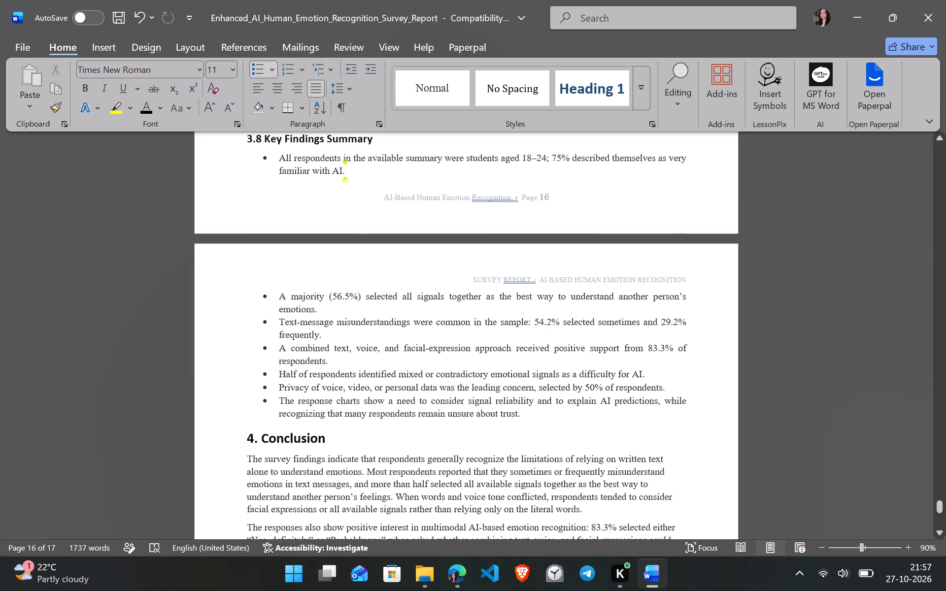
{"action": "scroll", "coordinate": [610, 310], "scroll_direction": "up", "scroll_amount": 1}
{"action": "scroll", "coordinate": [610, 310], "scroll_direction": "down", "scroll_amount": 1}
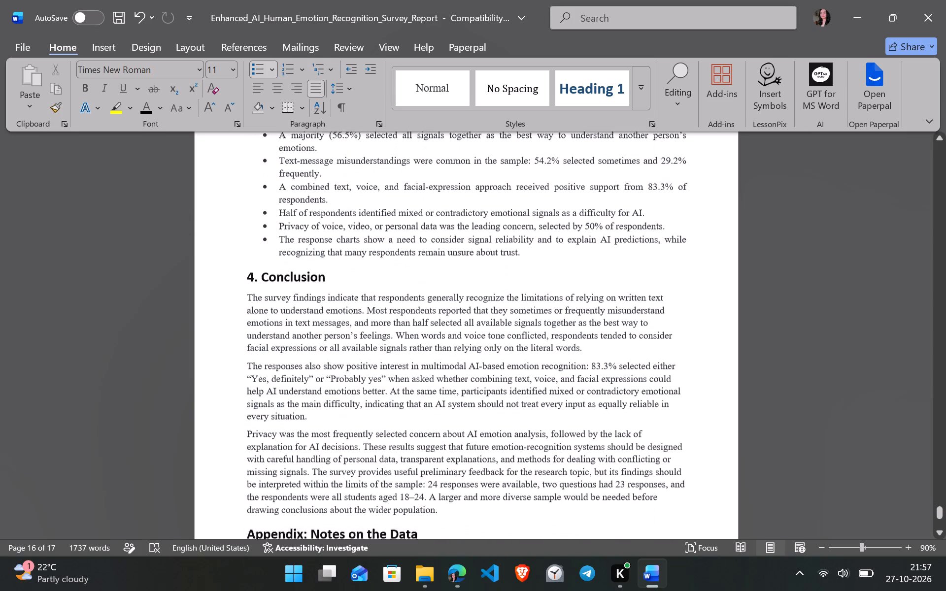
{"action": "scroll", "coordinate": [610, 310], "scroll_direction": "down", "scroll_amount": 1}
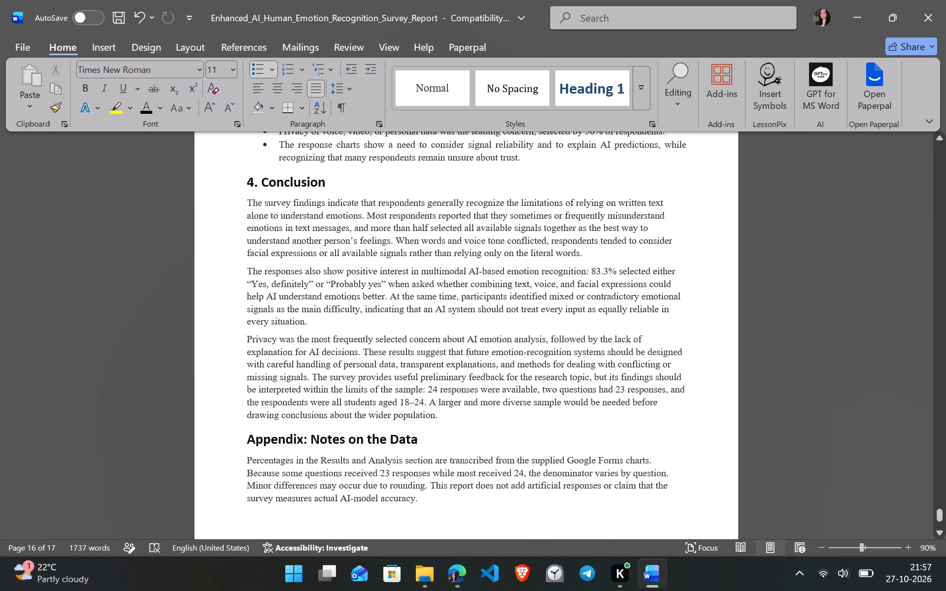
{"action": "left_click_drag", "start_coordinate": [244, 201], "coordinate": [449, 415]}
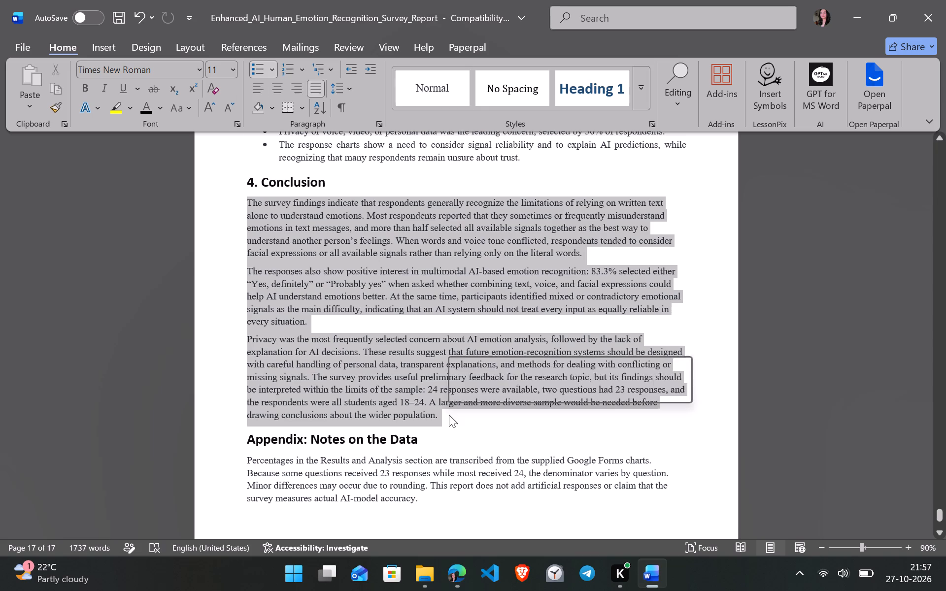
{"action": "left_click", "coordinate": [254, 88]}
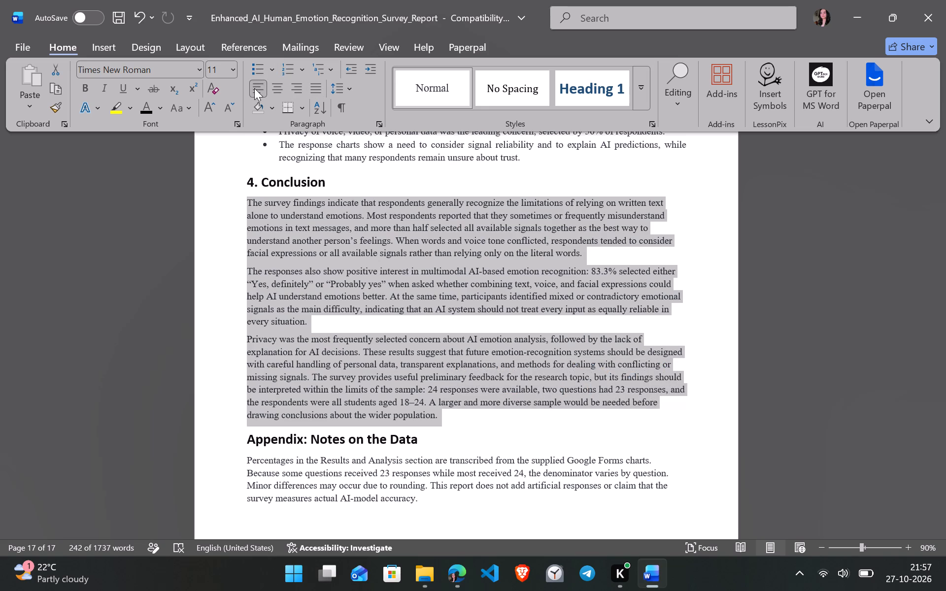
Format the three Conclusion paragraphs as a bulleted list with solid round bullets.
{"action": "left_click", "coordinate": [271, 68]}
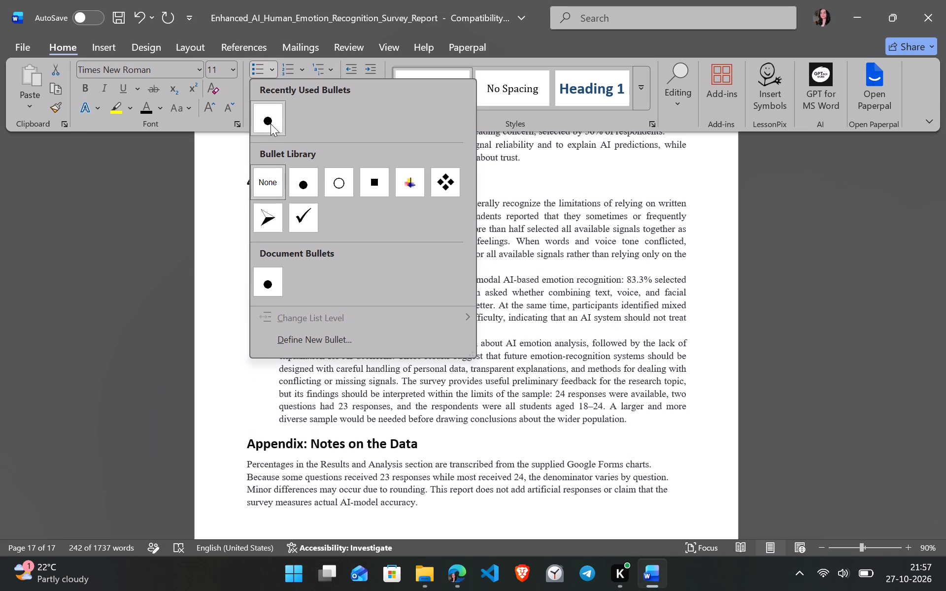
{"action": "left_click", "coordinate": [300, 192]}
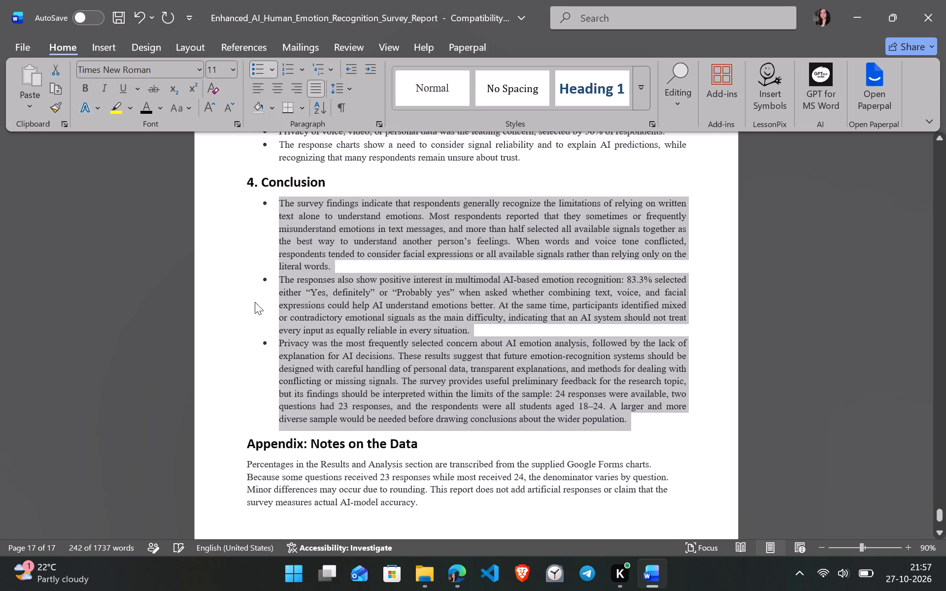
{"action": "left_click", "coordinate": [244, 313]}
Justify the Appendix: Notes on the Data section, including its heading and paragraph.
{"action": "scroll", "coordinate": [244, 313], "scroll_direction": "down", "scroll_amount": 1}
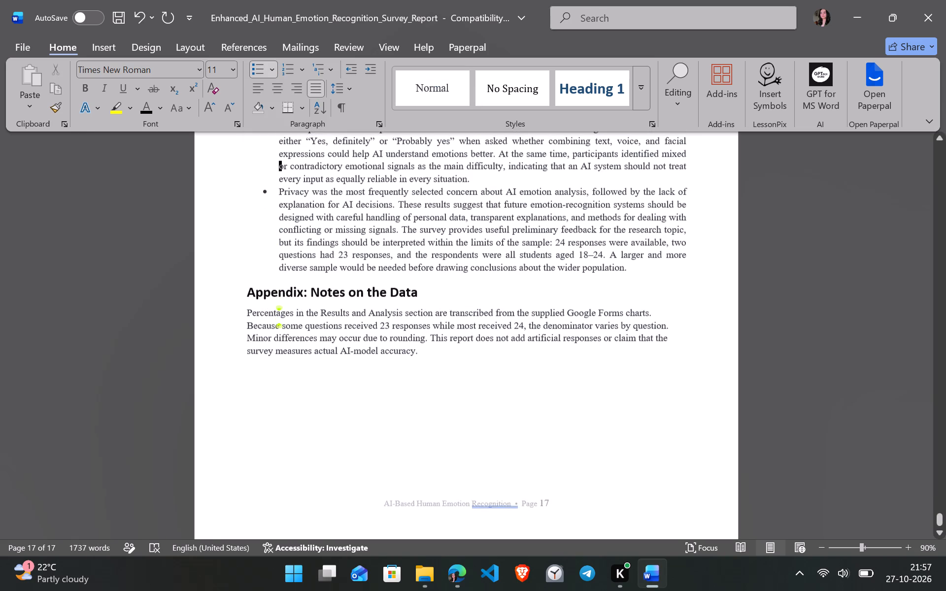
{"action": "left_click_drag", "start_coordinate": [247, 306], "coordinate": [415, 362]}
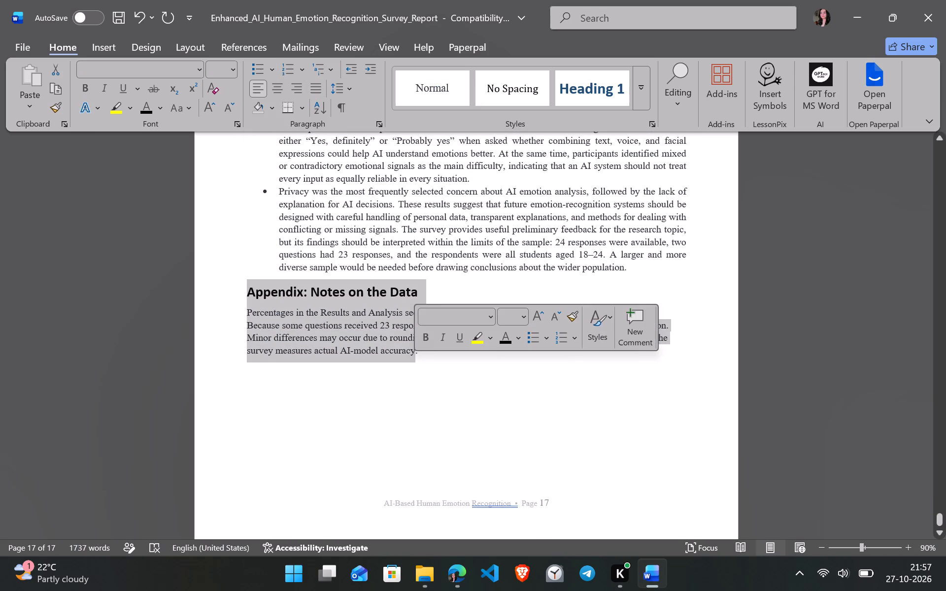
{"action": "left_click", "coordinate": [254, 87]}
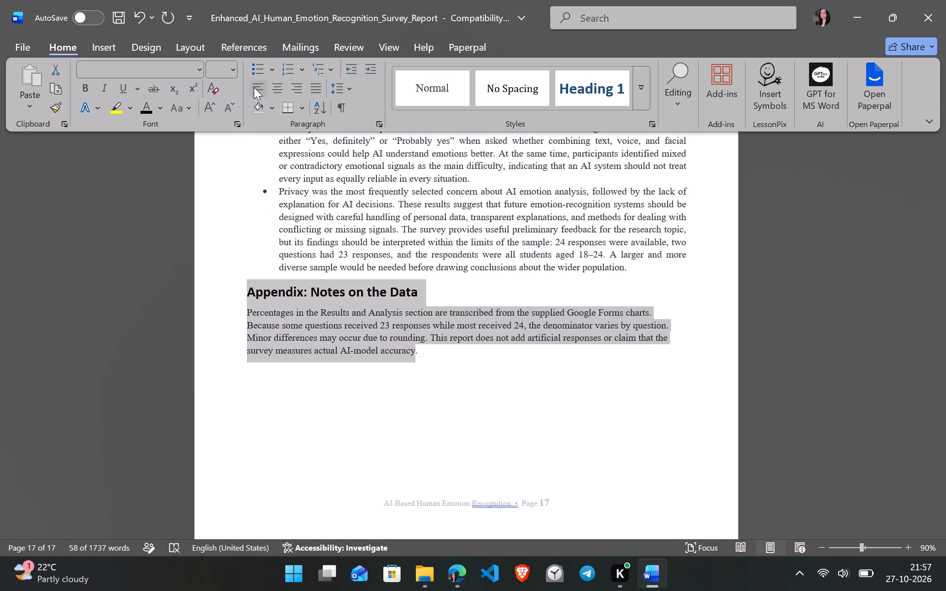
{"action": "left_click", "coordinate": [429, 415]}
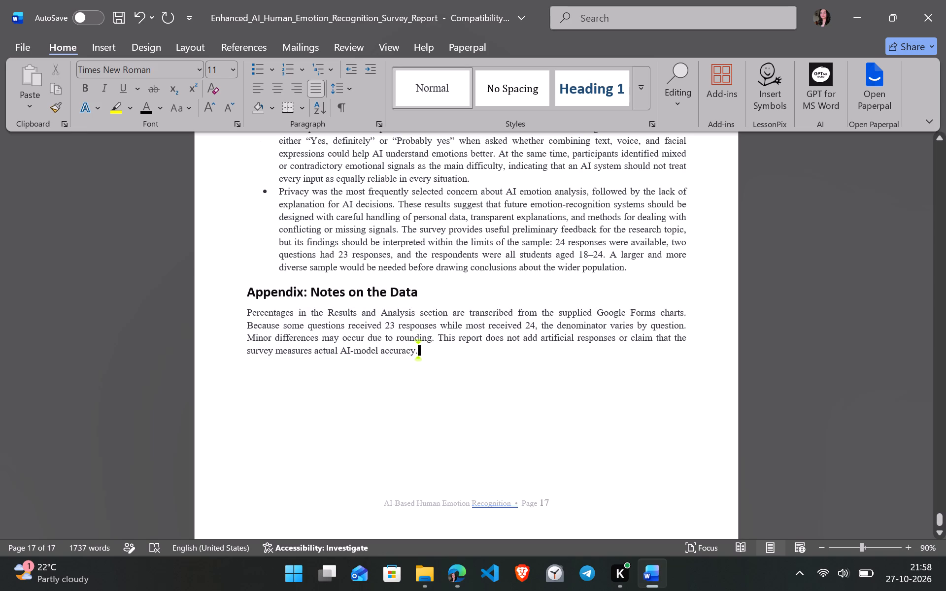
Review the formatted report from the appendix back through the charts, analysis text and form screenshots to the Introduction.
{"action": "scroll", "coordinate": [480, 400], "scroll_direction": "down", "scroll_amount": 1}
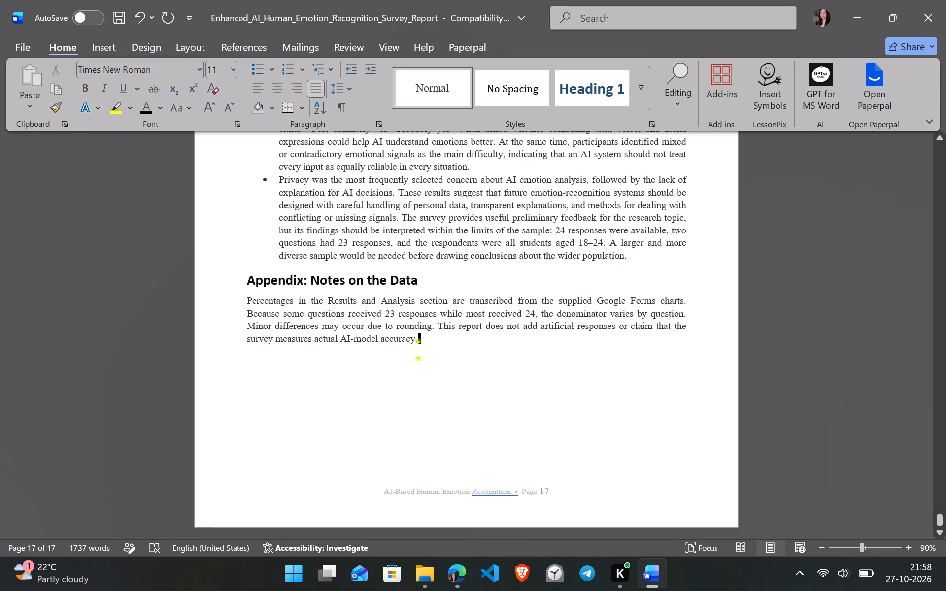
{"action": "scroll", "coordinate": [480, 400], "scroll_direction": "down", "scroll_amount": 3}
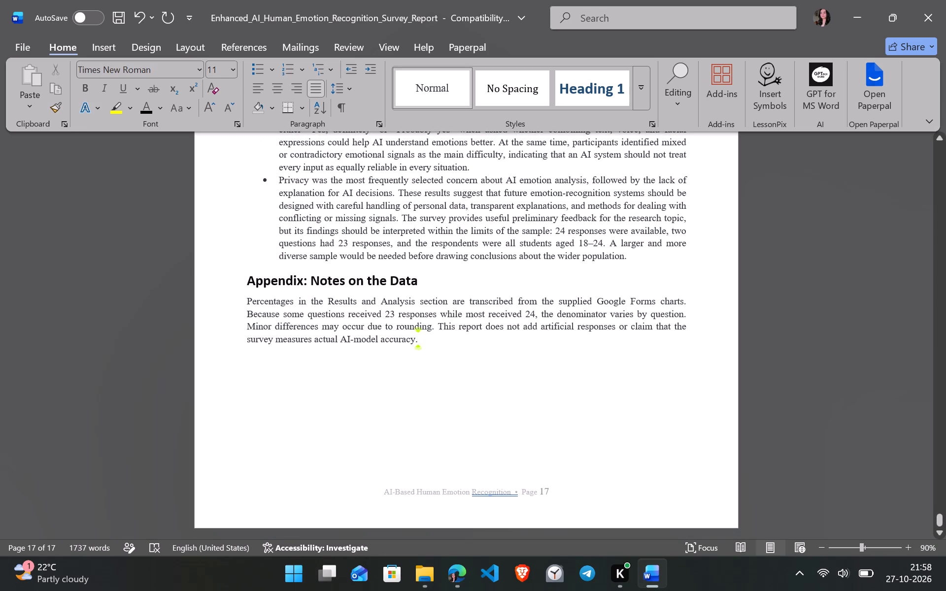
{"action": "scroll", "coordinate": [480, 400], "scroll_direction": "down", "scroll_amount": 3}
{"action": "scroll", "coordinate": [480, 400], "scroll_direction": "up", "scroll_amount": 2}
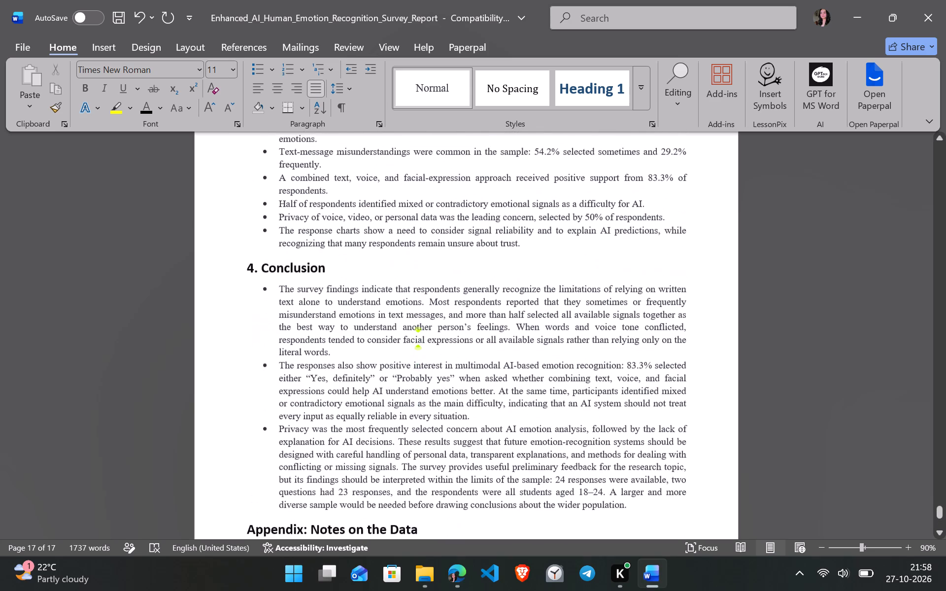
{"action": "scroll", "coordinate": [480, 400], "scroll_direction": "up", "scroll_amount": 2}
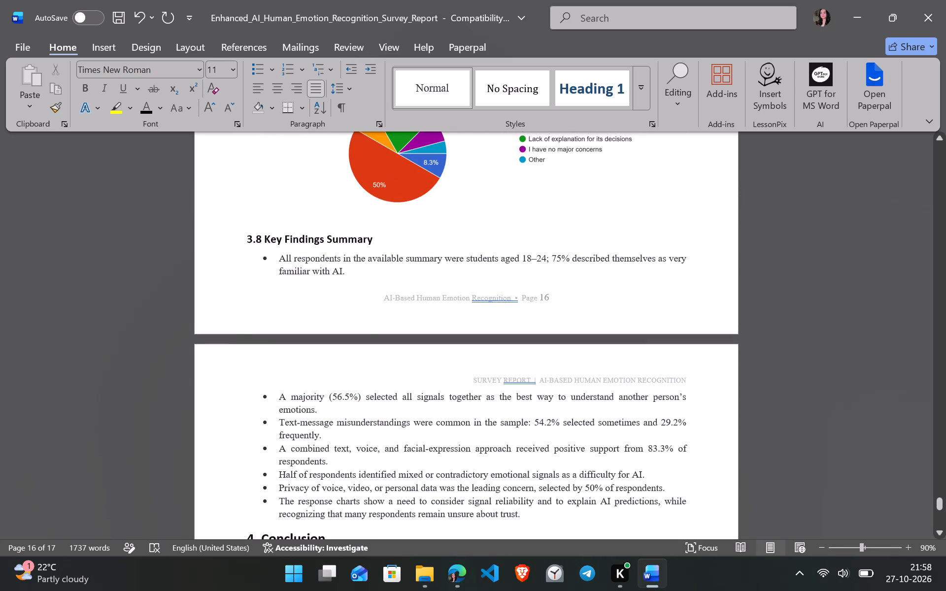
{"action": "scroll", "coordinate": [480, 400], "scroll_direction": "up", "scroll_amount": 3}
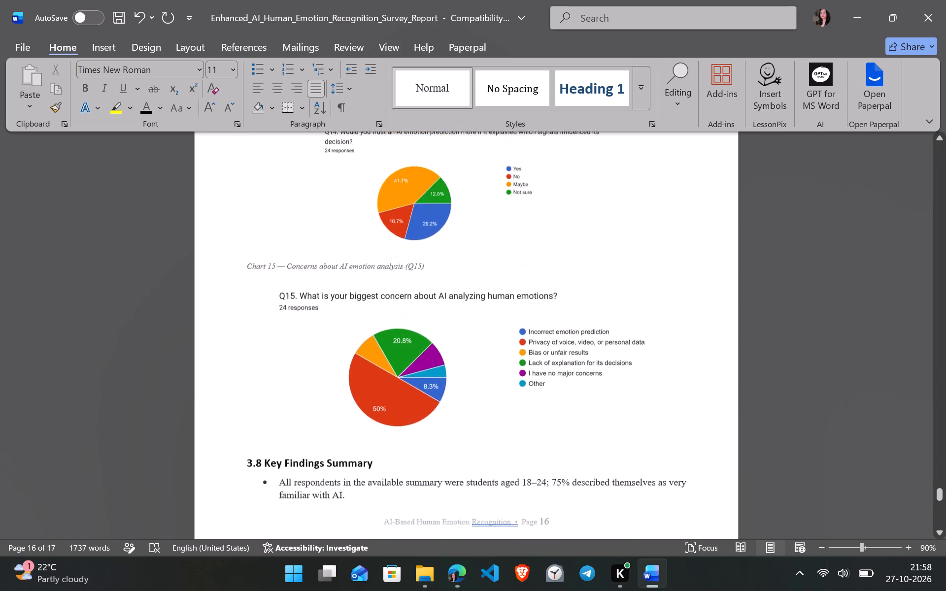
{"action": "scroll", "coordinate": [480, 400], "scroll_direction": "up", "scroll_amount": 9}
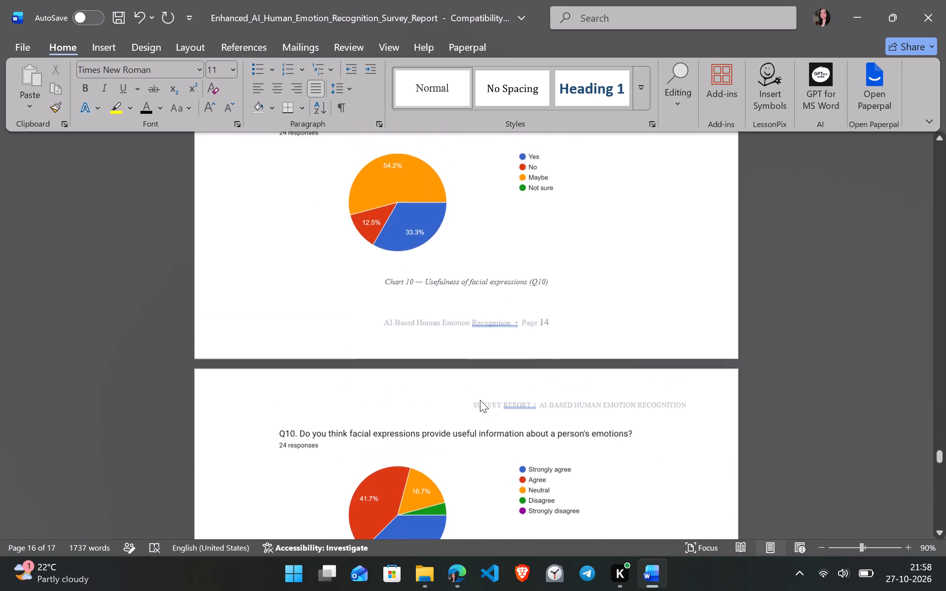
{"action": "scroll", "coordinate": [480, 400], "scroll_direction": "up", "scroll_amount": 6}
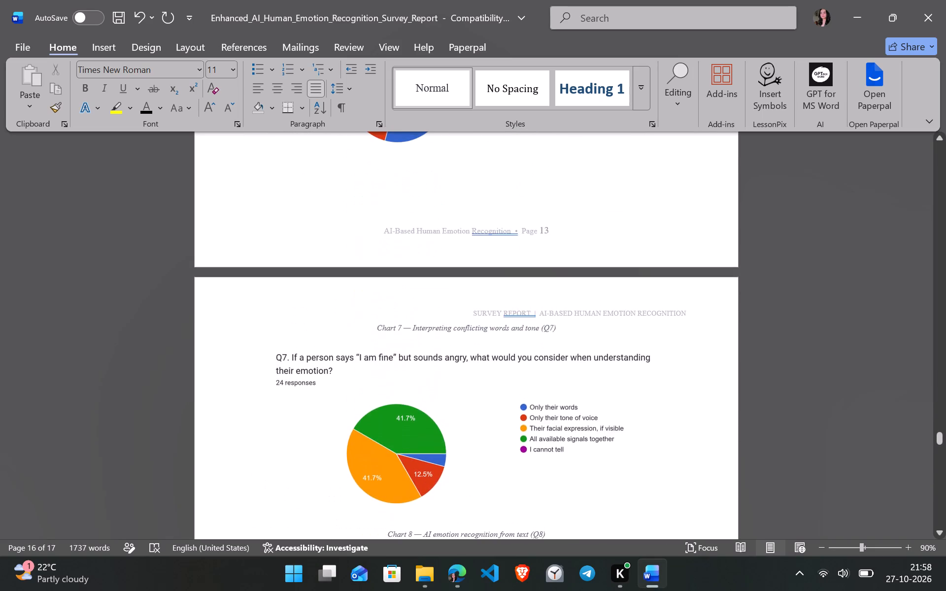
{"action": "scroll", "coordinate": [480, 400], "scroll_direction": "up", "scroll_amount": 6}
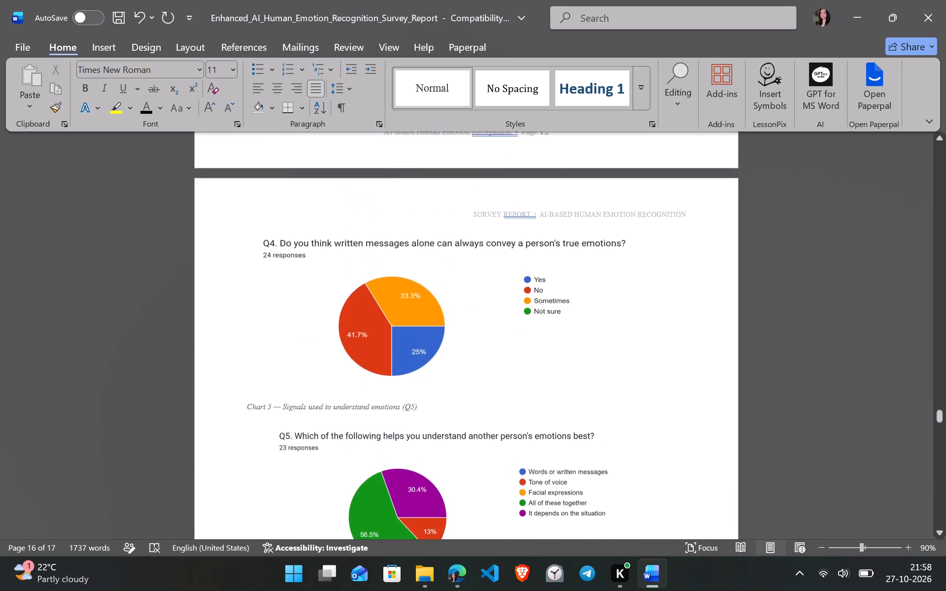
{"action": "scroll", "coordinate": [480, 400], "scroll_direction": "up", "scroll_amount": 7}
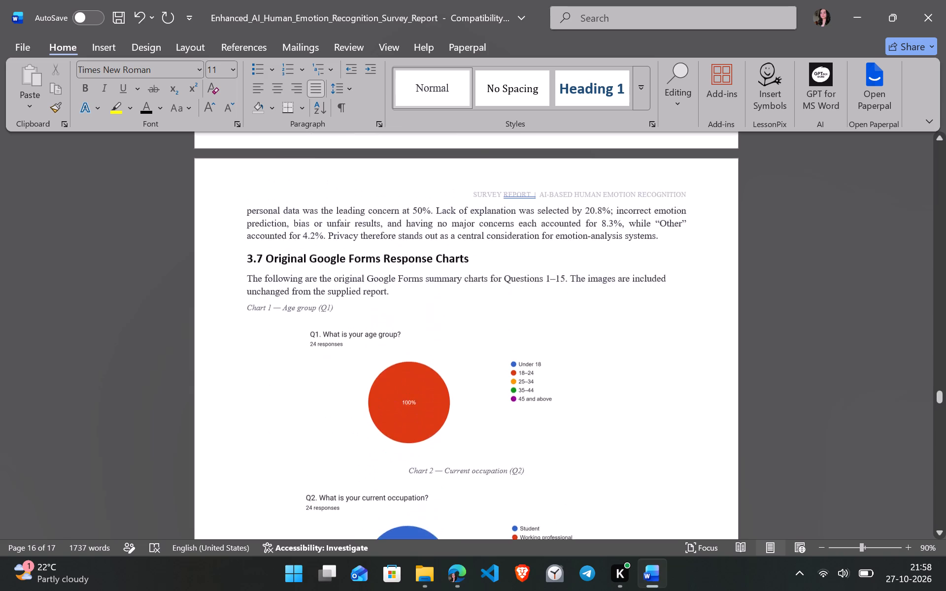
{"action": "scroll", "coordinate": [480, 400], "scroll_direction": "up", "scroll_amount": 2}
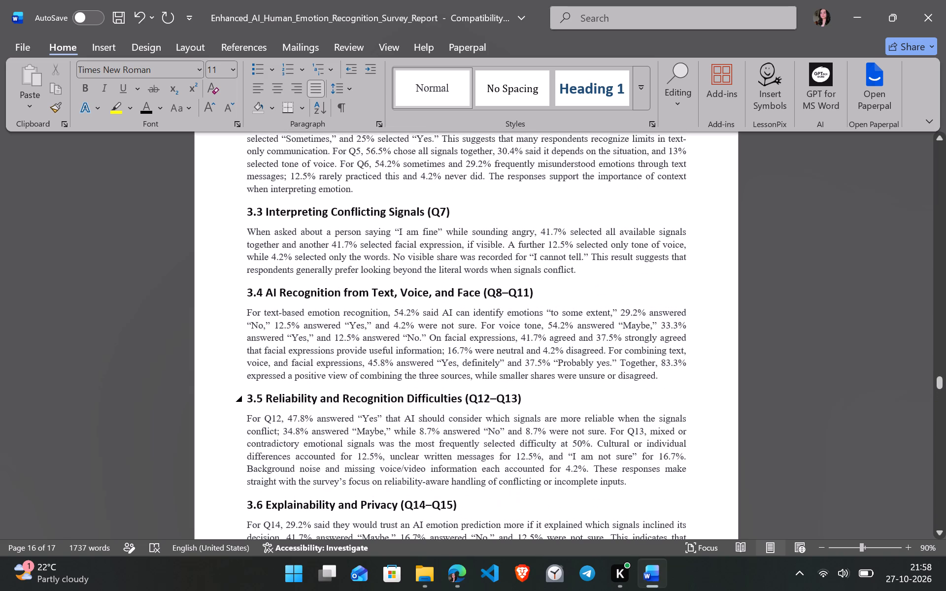
{"action": "scroll", "coordinate": [480, 400], "scroll_direction": "up", "scroll_amount": 4}
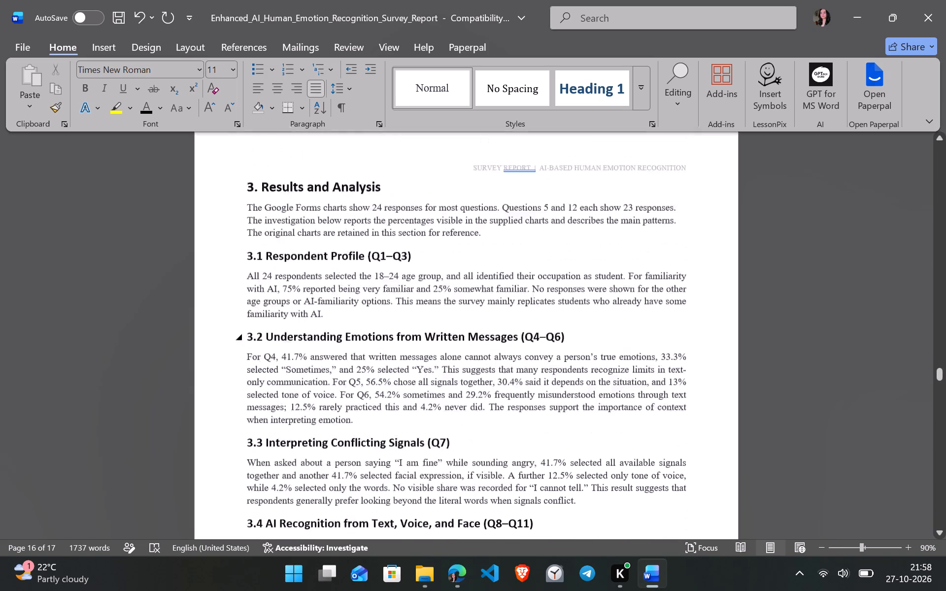
{"action": "scroll", "coordinate": [480, 400], "scroll_direction": "up", "scroll_amount": 6}
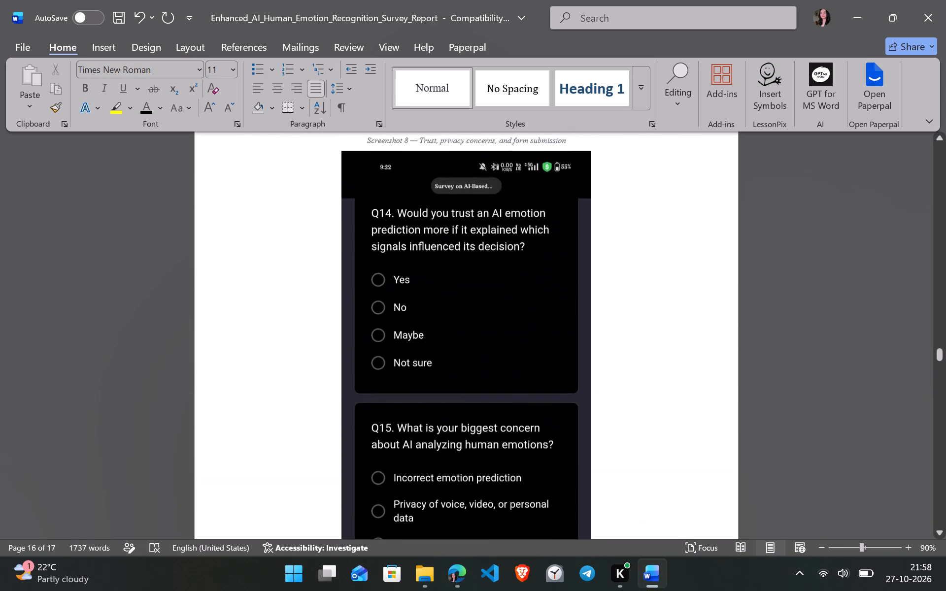
{"action": "scroll", "coordinate": [480, 400], "scroll_direction": "up", "scroll_amount": 9}
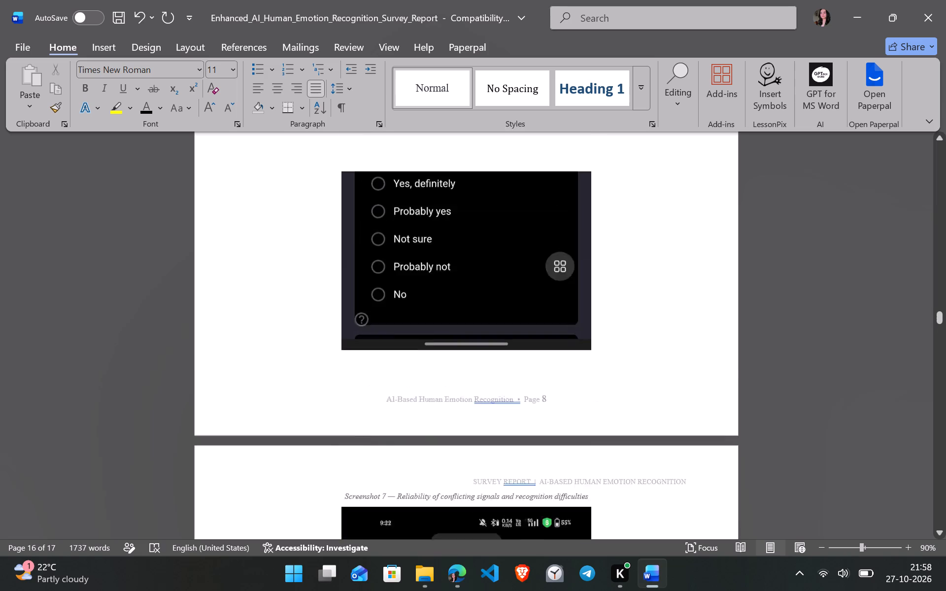
{"action": "scroll", "coordinate": [480, 400], "scroll_direction": "up", "scroll_amount": 10}
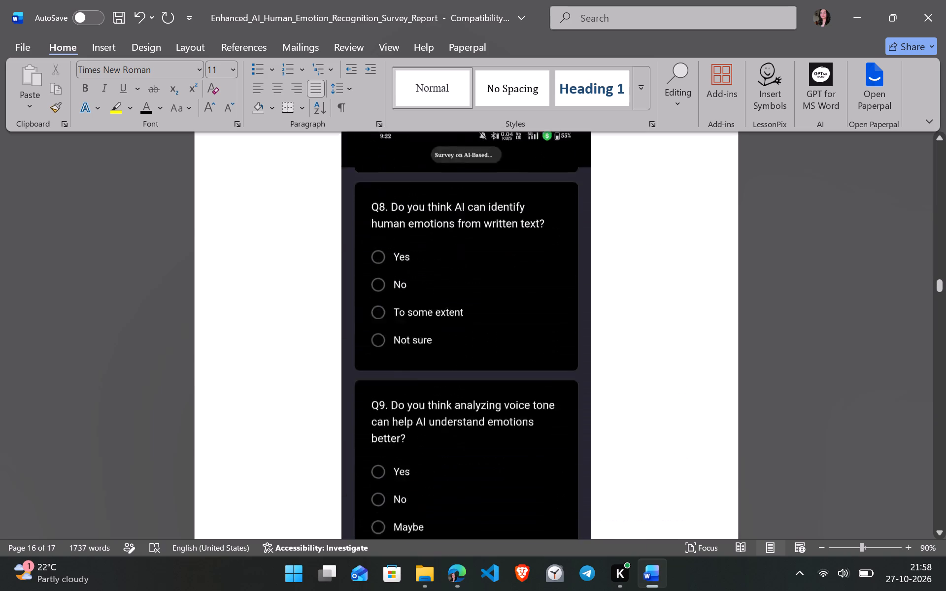
{"action": "scroll", "coordinate": [480, 400], "scroll_direction": "up", "scroll_amount": 13}
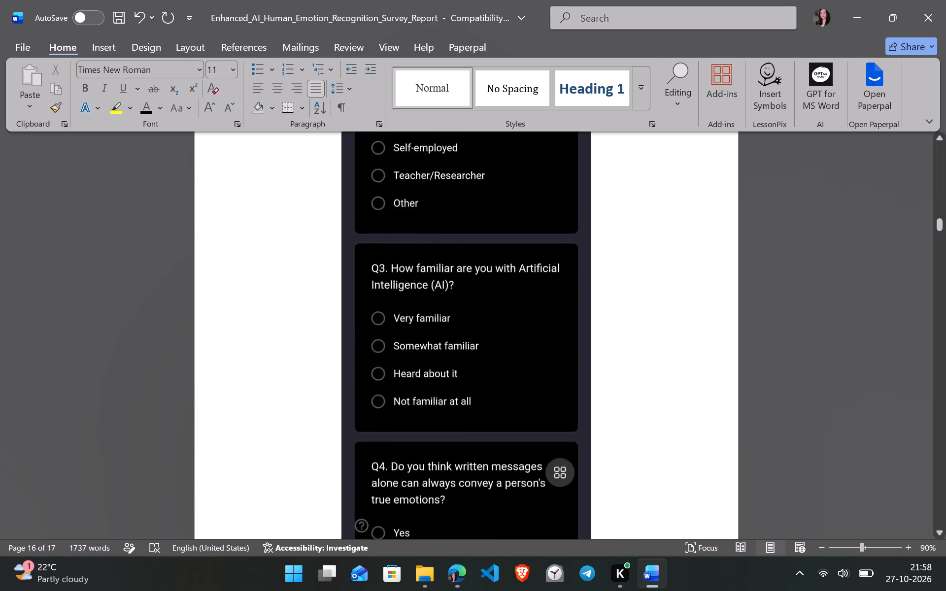
{"action": "scroll", "coordinate": [480, 400], "scroll_direction": "up", "scroll_amount": 5}
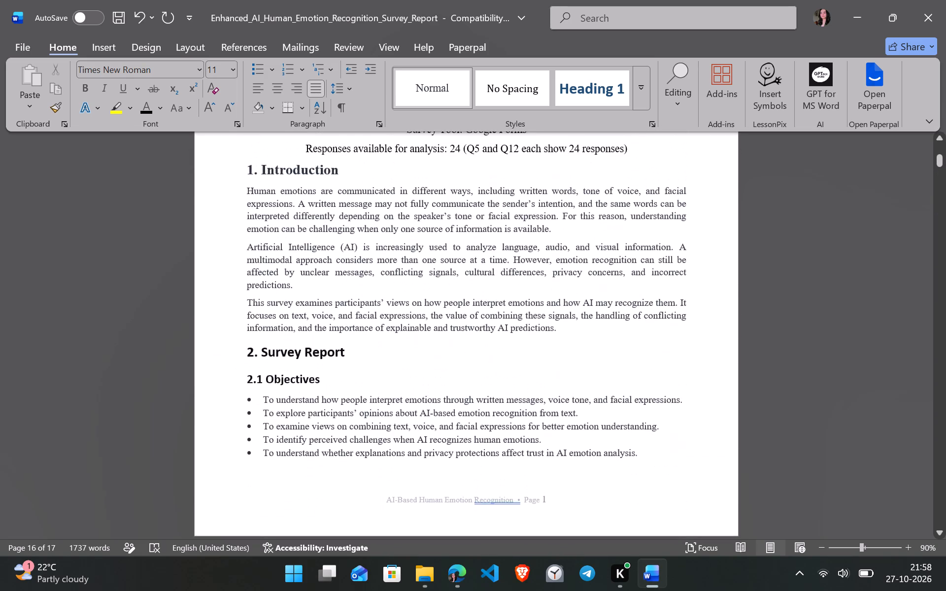
Examine the first page, covering the title details, the Introduction paragraphs and the Objectives list.
{"action": "scroll", "coordinate": [480, 400], "scroll_direction": "right", "scroll_amount": 2}
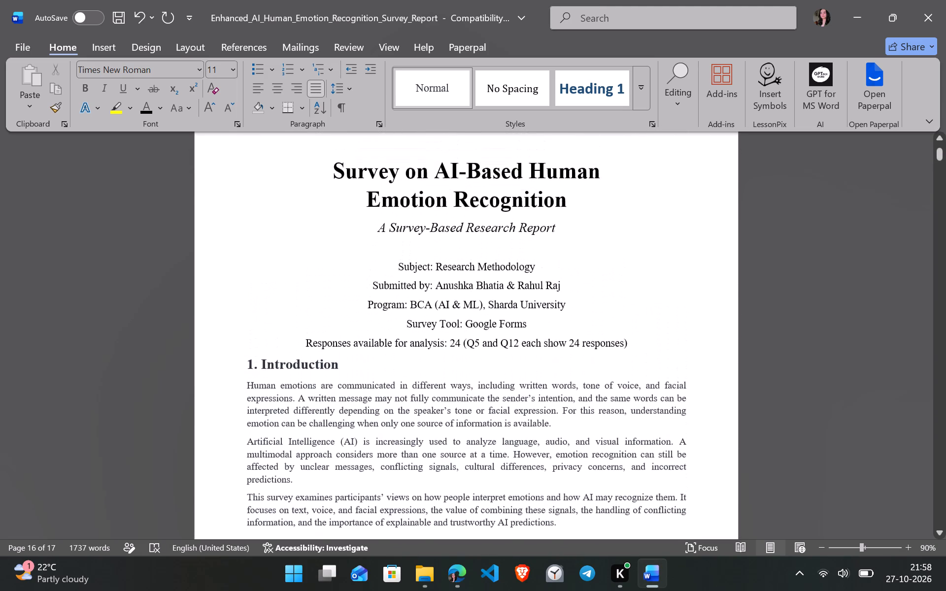
{"action": "scroll", "coordinate": [480, 400], "scroll_direction": "right", "scroll_amount": 1}
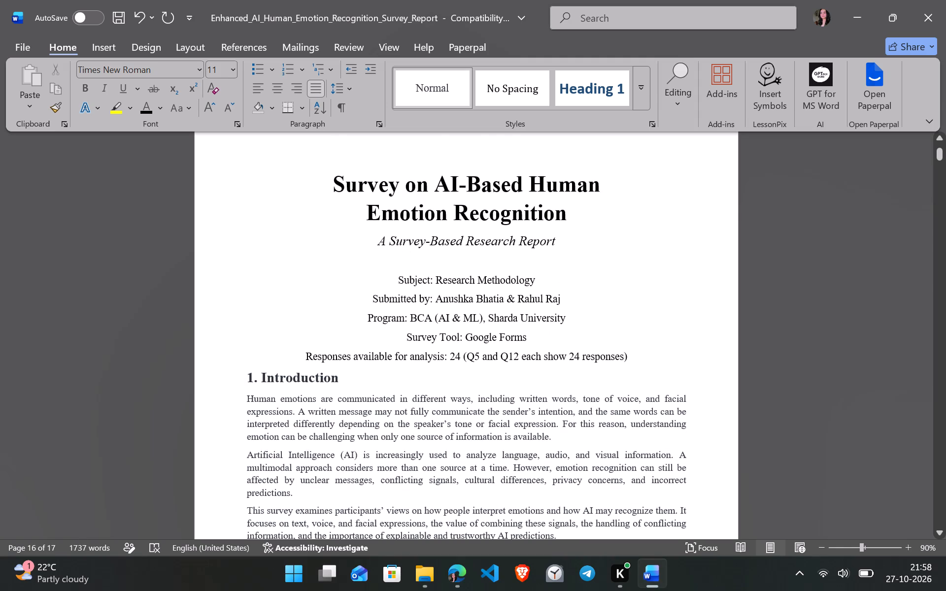
{"action": "scroll", "coordinate": [480, 400], "scroll_direction": "right", "scroll_amount": 2}
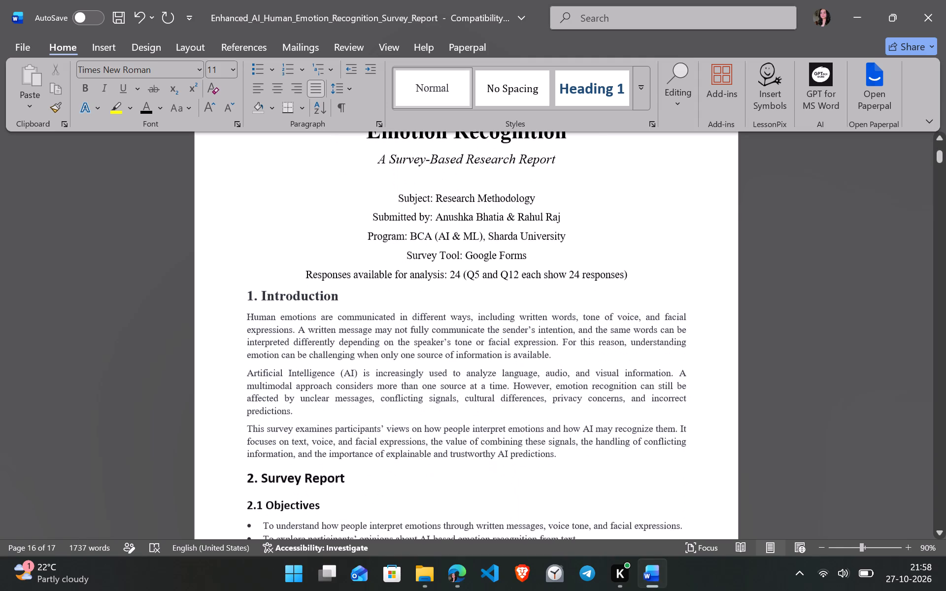
{"action": "scroll", "coordinate": [480, 400], "scroll_direction": "right", "scroll_amount": 3}
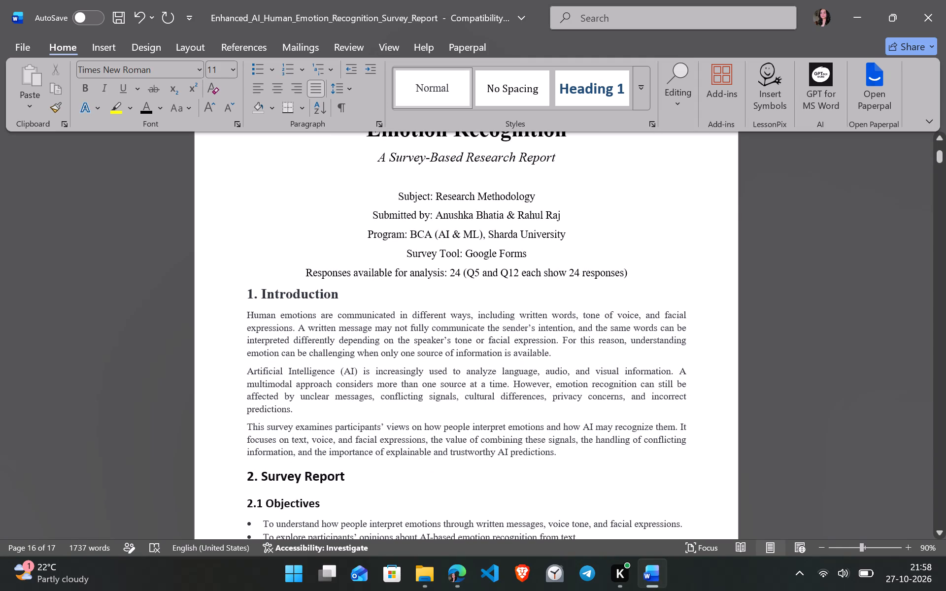
{"action": "scroll", "coordinate": [480, 400], "scroll_direction": "right", "scroll_amount": 1}
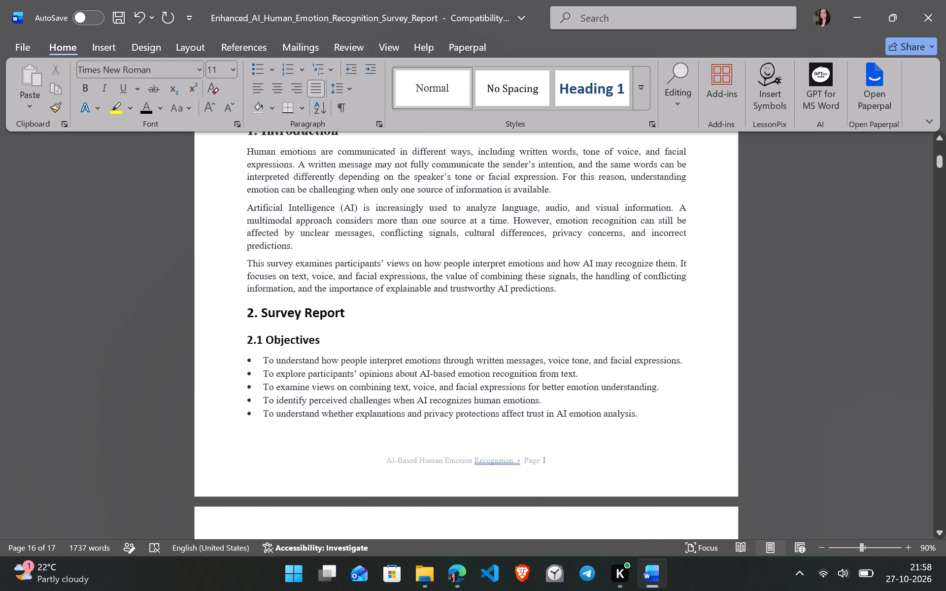
Read sections 2.2 to 2.6 and check the first Google Form screenshot page.
{"action": "scroll", "coordinate": [480, 400], "scroll_direction": "down", "scroll_amount": 3}
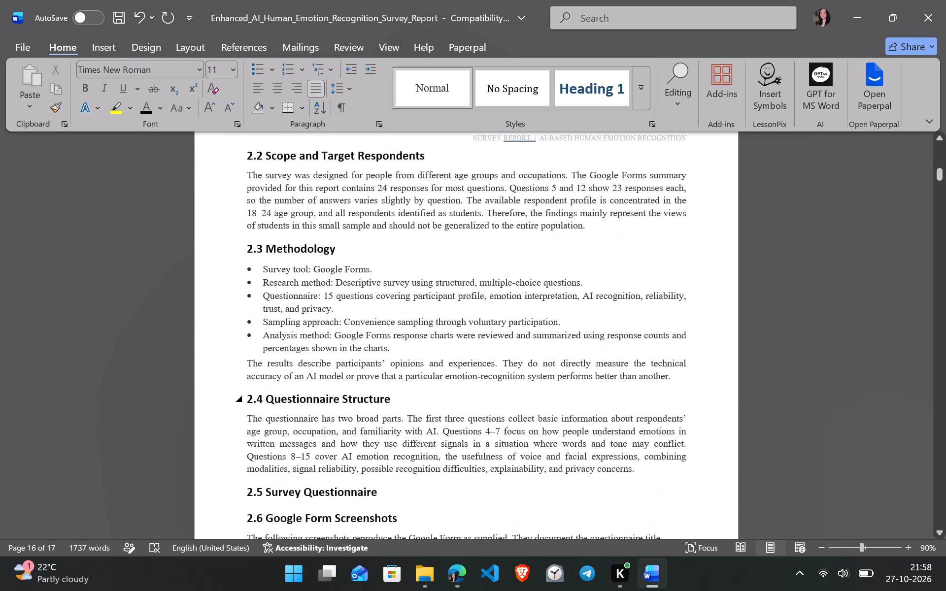
{"action": "scroll", "coordinate": [480, 400], "scroll_direction": "down", "scroll_amount": 1}
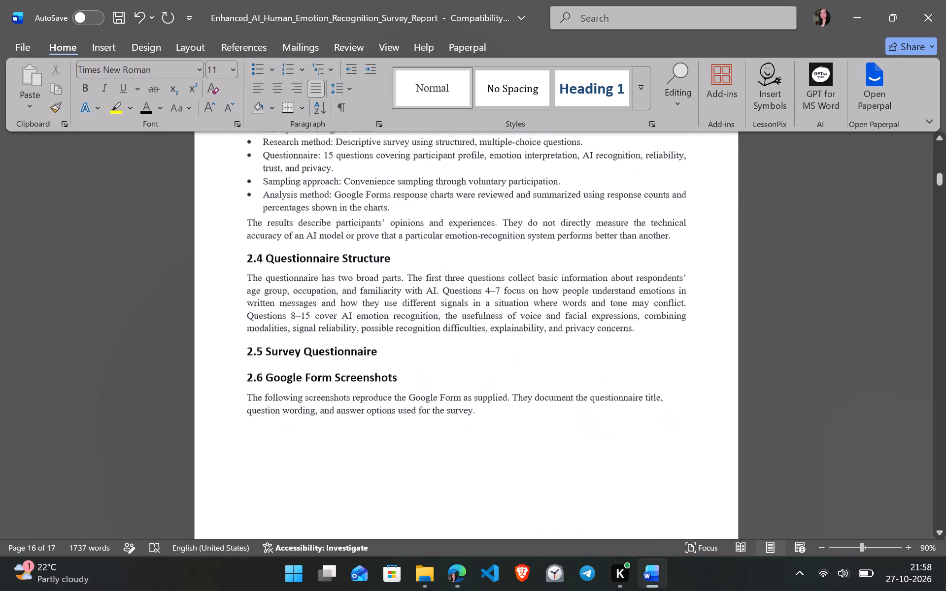
{"action": "scroll", "coordinate": [480, 400], "scroll_direction": "down", "scroll_amount": 3}
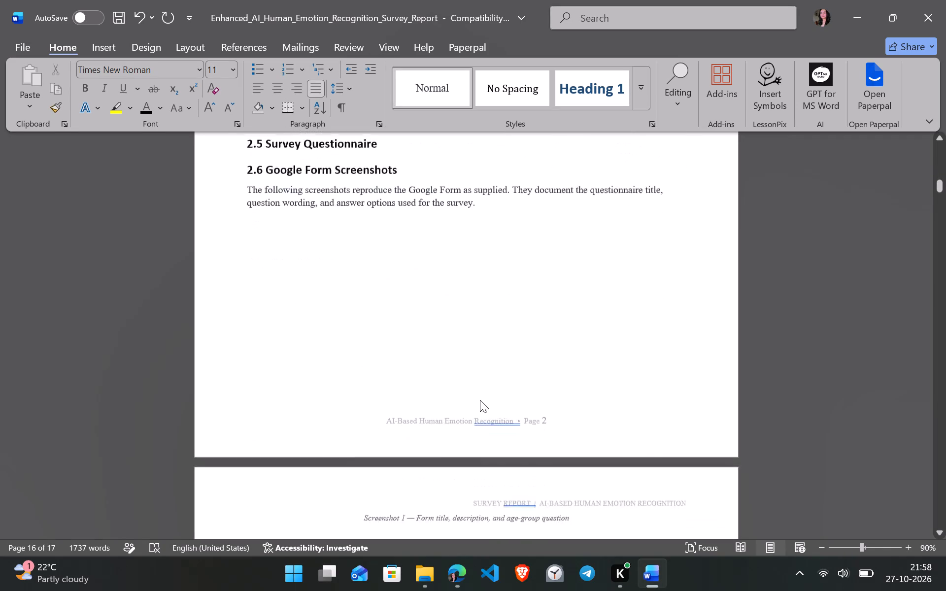
{"action": "scroll", "coordinate": [480, 400], "scroll_direction": "down", "scroll_amount": 7}
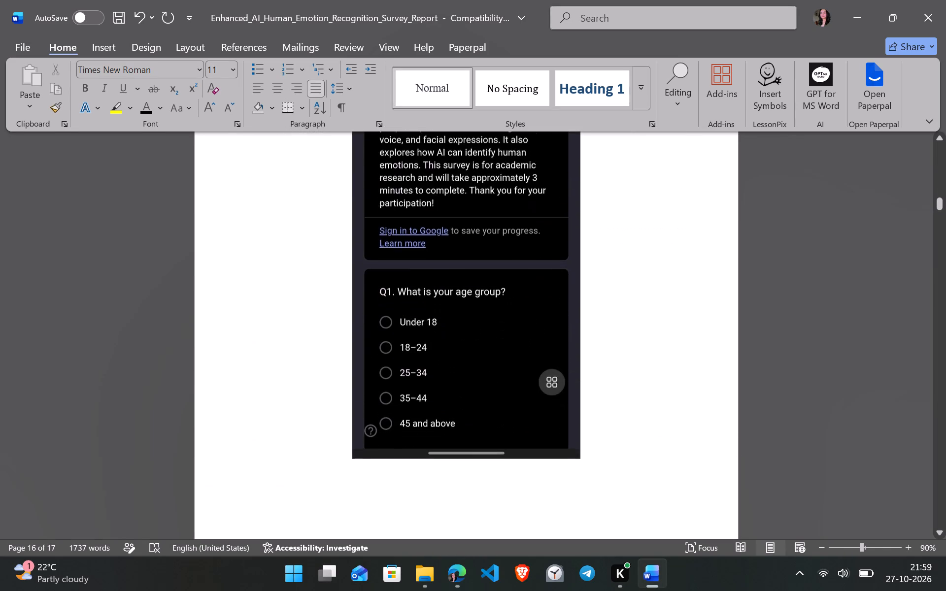
Check the layout of the whole report with several pages side by side at 50% zoom, through to the appendix.
{"action": "scroll", "coordinate": [480, 400], "scroll_direction": "down", "scroll_amount": 4, "text": "ctrl"}
{"action": "scroll", "coordinate": [480, 400], "scroll_direction": "down", "scroll_amount": 1}
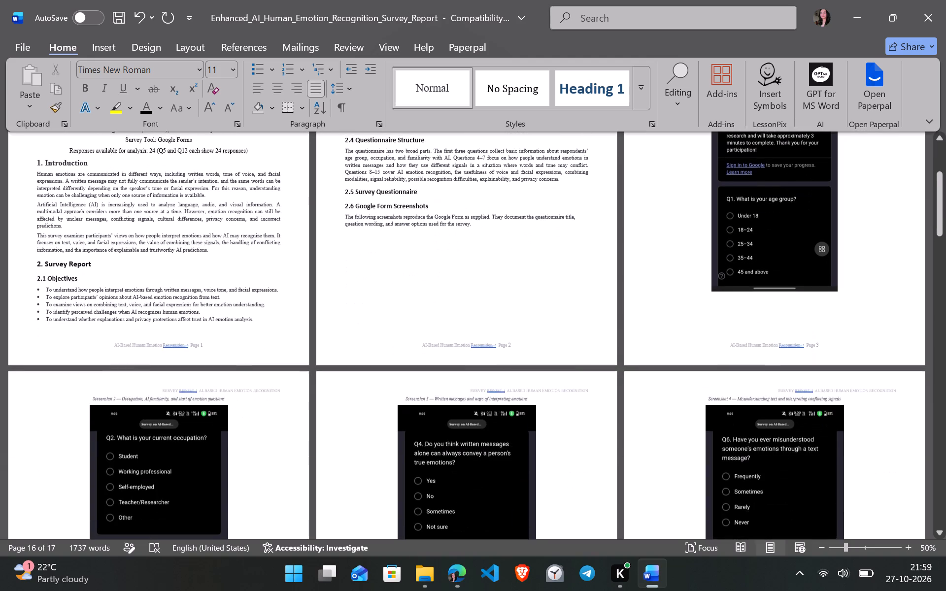
{"action": "scroll", "coordinate": [480, 400], "scroll_direction": "down", "scroll_amount": 8}
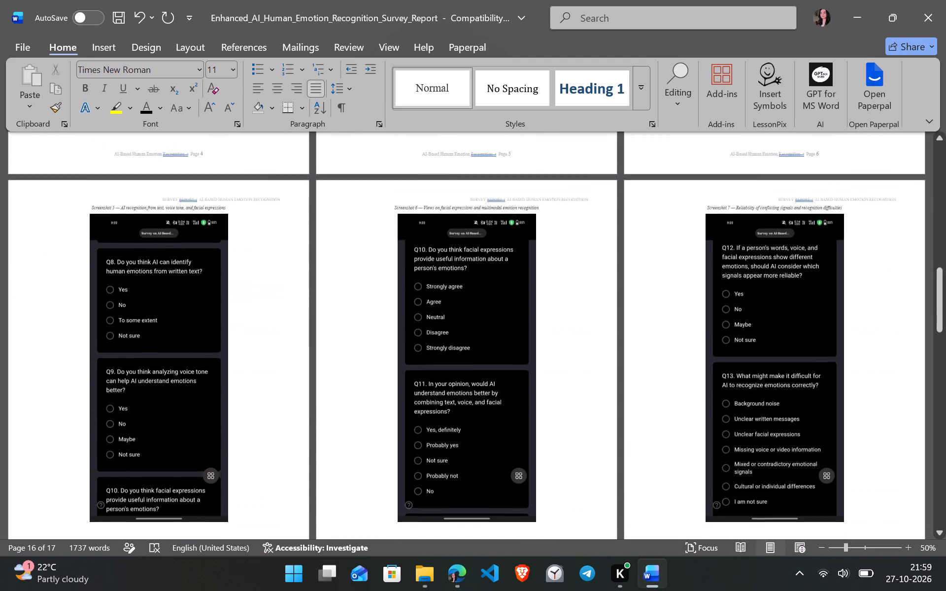
{"action": "scroll", "coordinate": [480, 400], "scroll_direction": "down", "scroll_amount": 8}
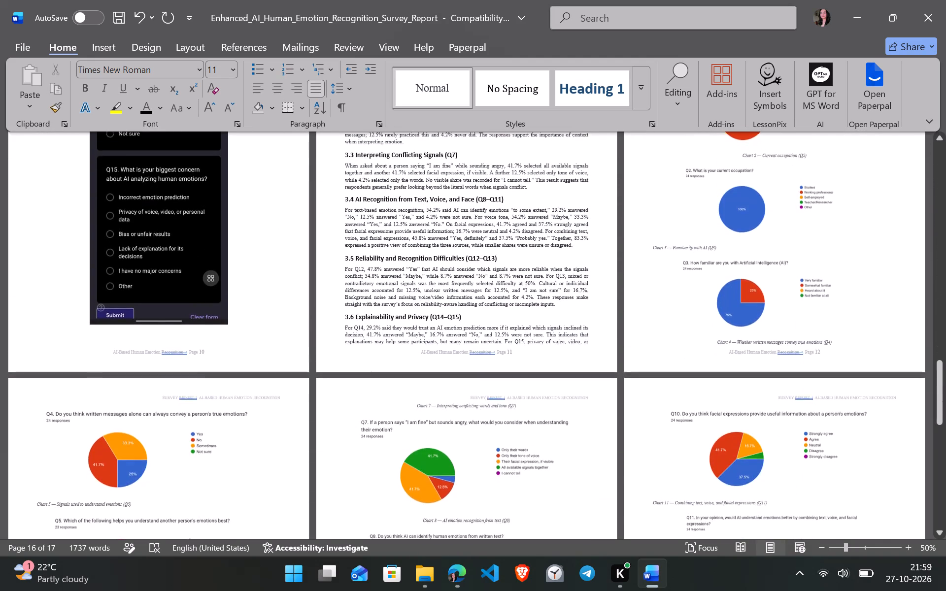
{"action": "scroll", "coordinate": [480, 400], "scroll_direction": "down", "scroll_amount": 8}
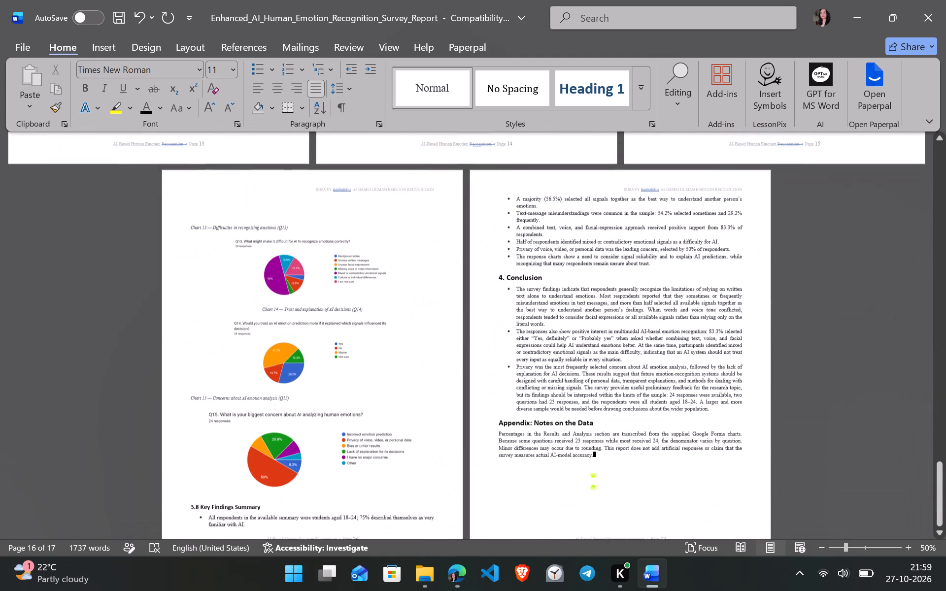
{"action": "scroll", "coordinate": [480, 400], "scroll_direction": "down", "scroll_amount": 1}
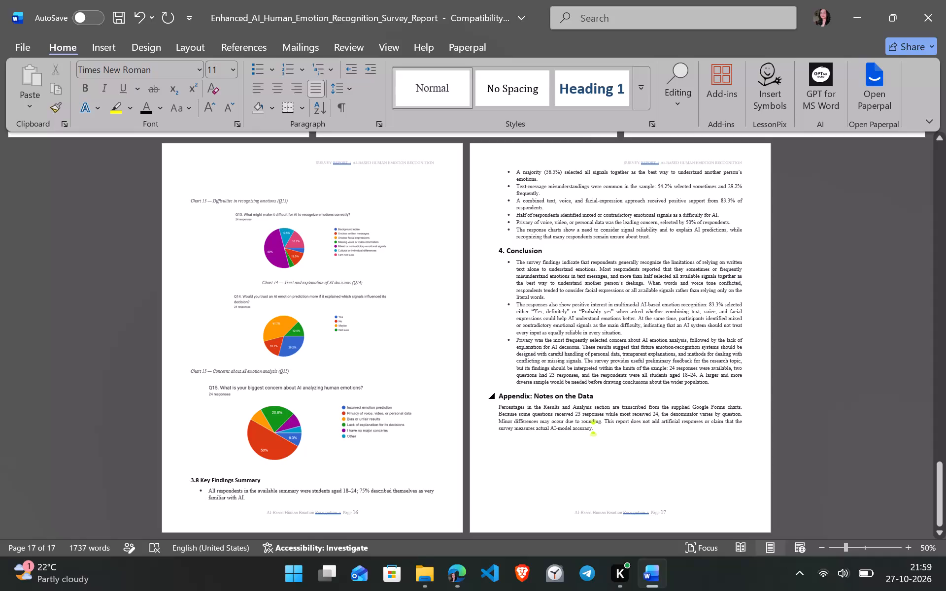
Copy the appendix text from "Notes on the Data" onward and delete the whole appendix section, including its heading, after the Conclusion.
{"action": "left_click_drag", "start_coordinate": [535, 396], "coordinate": [607, 432]}
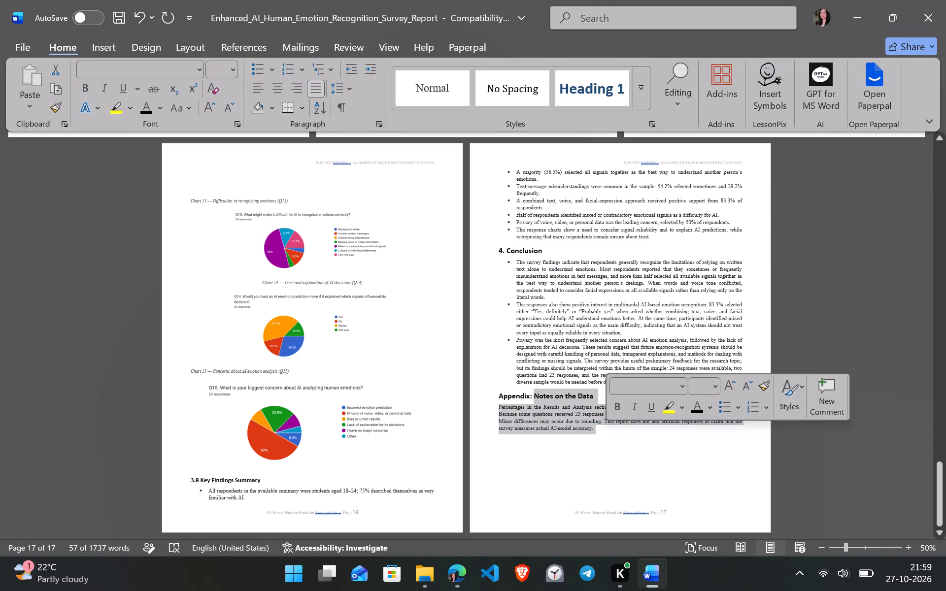
{"action": "key", "text": "ctrl+c"}
{"action": "key", "text": "BackSpace"}
{"action": "key", "text": "BackSpace"}
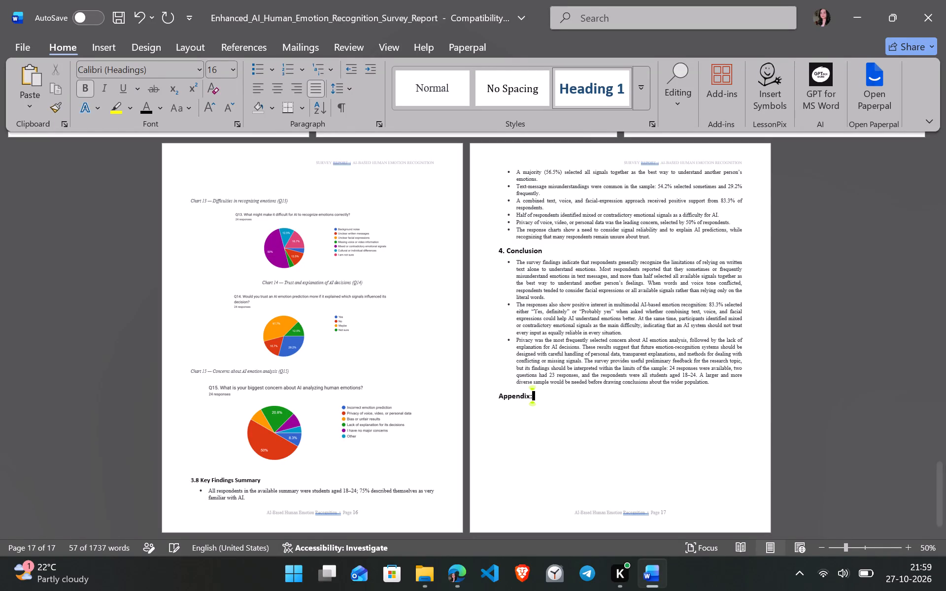
{"action": "key", "text": "BackSpace"}
{"action": "key", "text": "BackSpace"}
{"action": "key", "text": "BackSpace"}
{"action": "key", "text": "BackSpace"}
{"action": "key", "text": "BackSpace"}
{"action": "key", "text": "BackSpace"}
{"action": "key", "text": "BackSpace"}
{"action": "key", "text": "BackSpace"}
{"action": "key", "text": "BackSpace"}
Paste the copied "Notes on the Data" text just before the Screenshot 1 caption, following section 2.6.
{"action": "scroll", "coordinate": [607, 432], "scroll_direction": "up", "scroll_amount": 10}
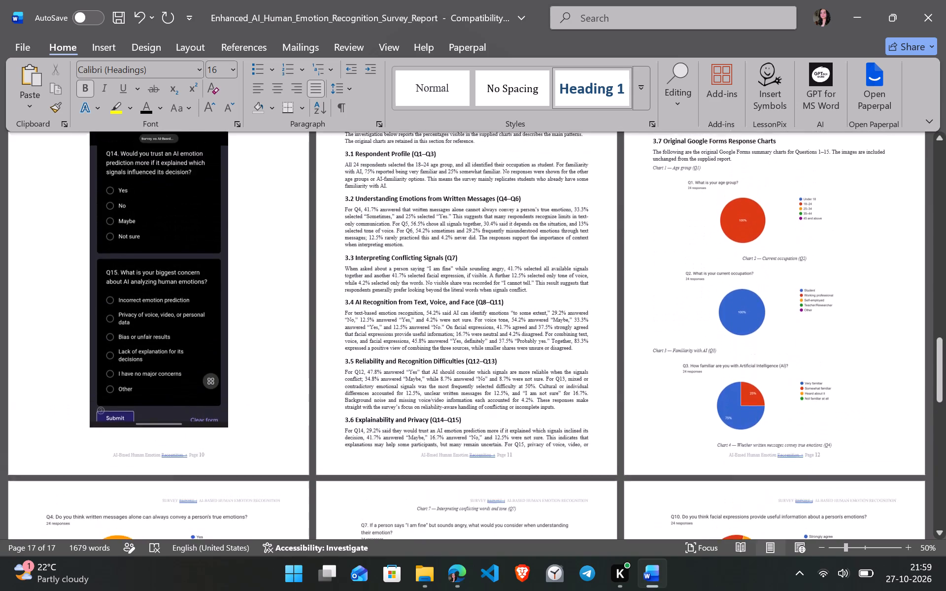
{"action": "scroll", "coordinate": [607, 432], "scroll_direction": "up", "scroll_amount": 8}
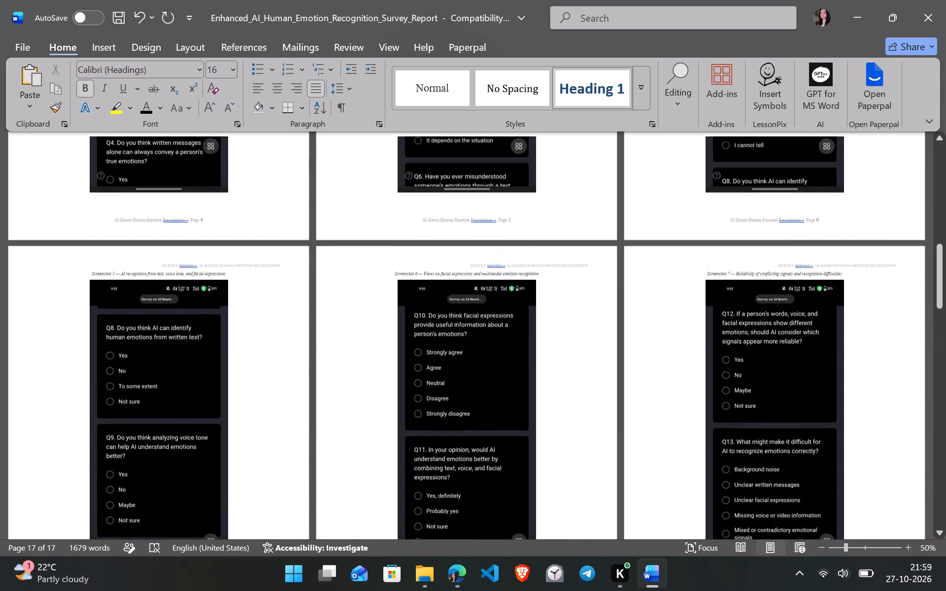
{"action": "scroll", "coordinate": [607, 432], "scroll_direction": "up", "scroll_amount": 5}
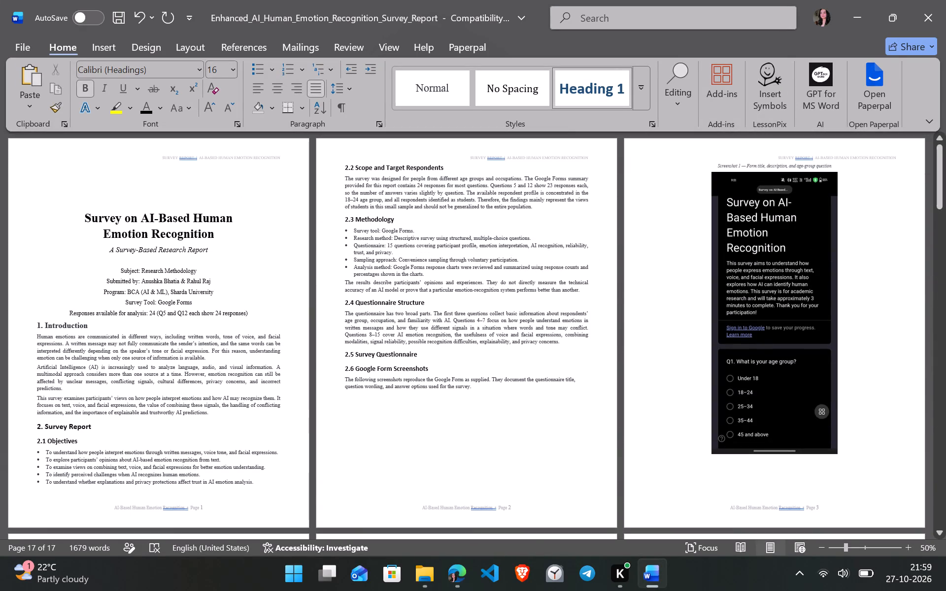
{"action": "left_click", "coordinate": [479, 394]}
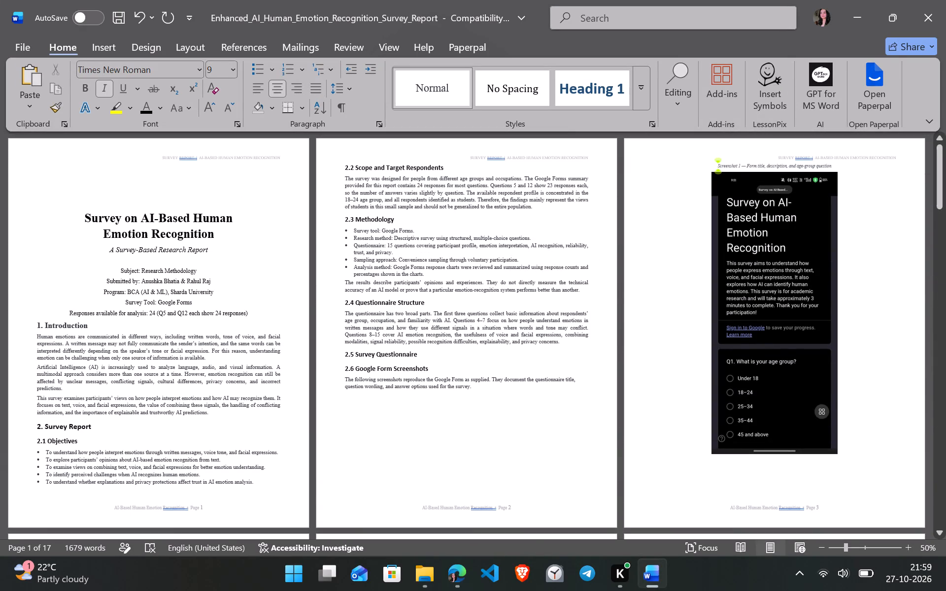
{"action": "key", "text": "ctrl+v"}
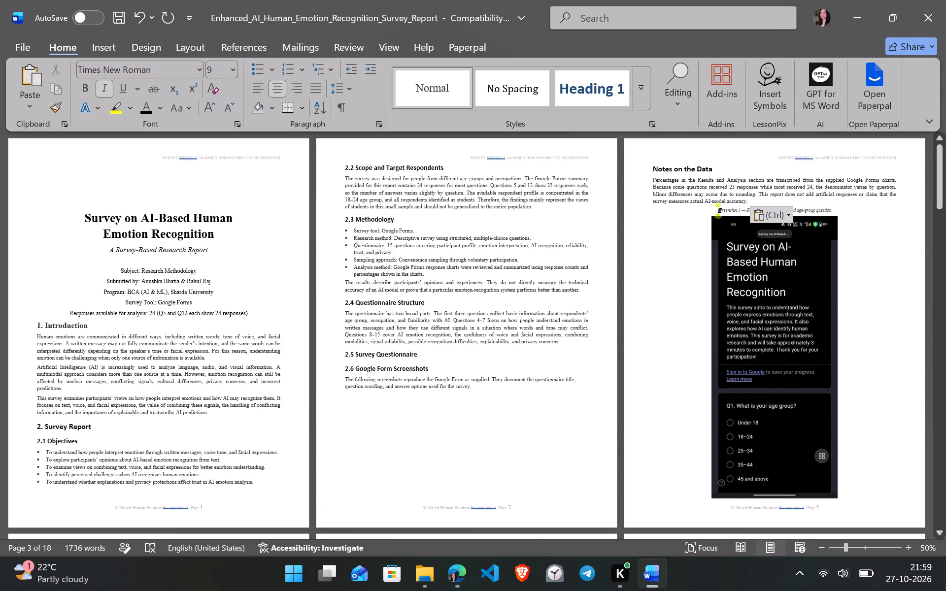
{"action": "key", "text": "x"}
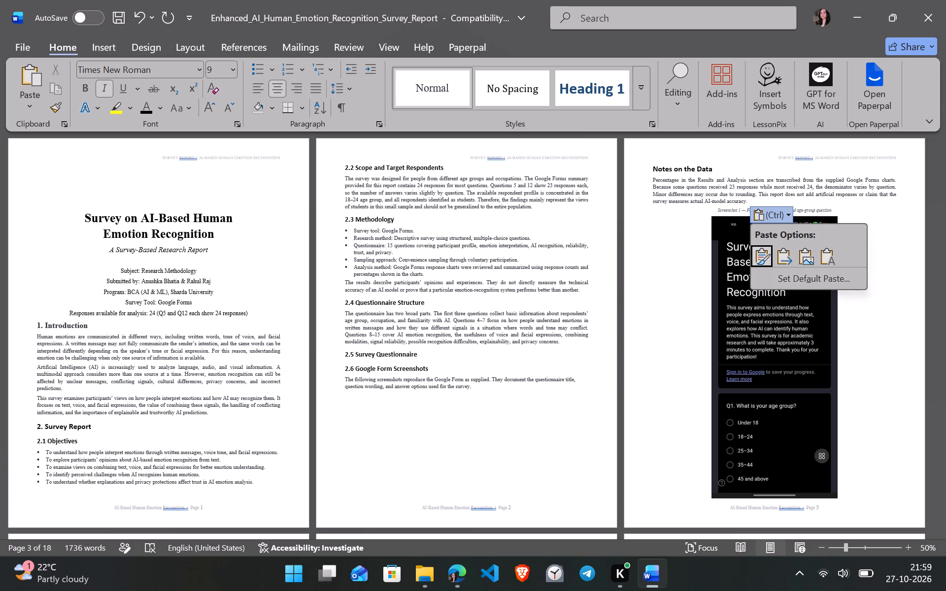
{"action": "key", "text": "ctrl+z"}
{"action": "key", "text": "ctrl+z"}
Remove the break before the pasted "Notes on the Data" heading so it directly follows the section 2.6 paragraph on page 2.
{"action": "left_click", "coordinate": [555, 431]}
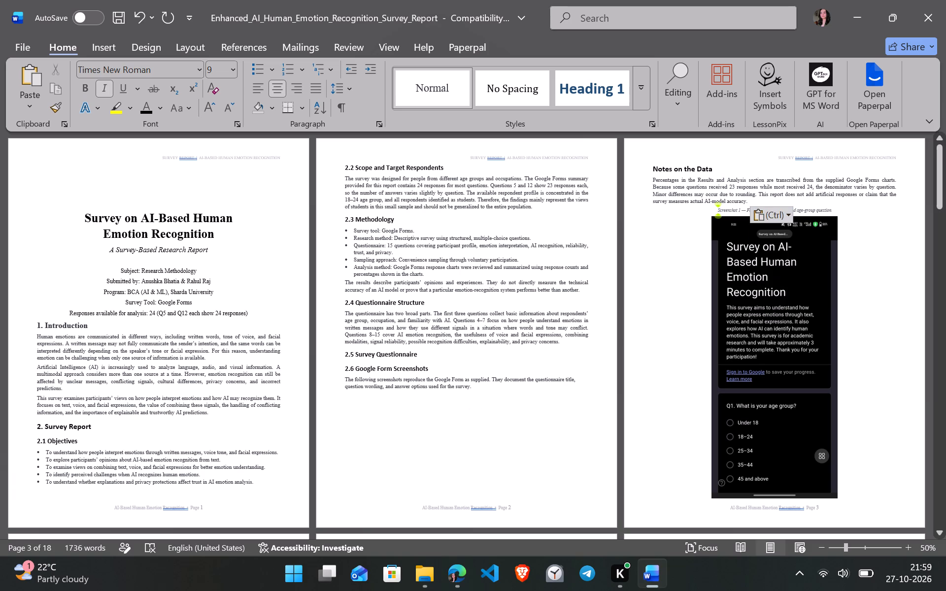
{"action": "left_click", "coordinate": [648, 350]}
{"action": "left_click", "coordinate": [653, 168]}
{"action": "key", "text": "BackSpace"}
{"action": "key", "text": "BackSpace"}
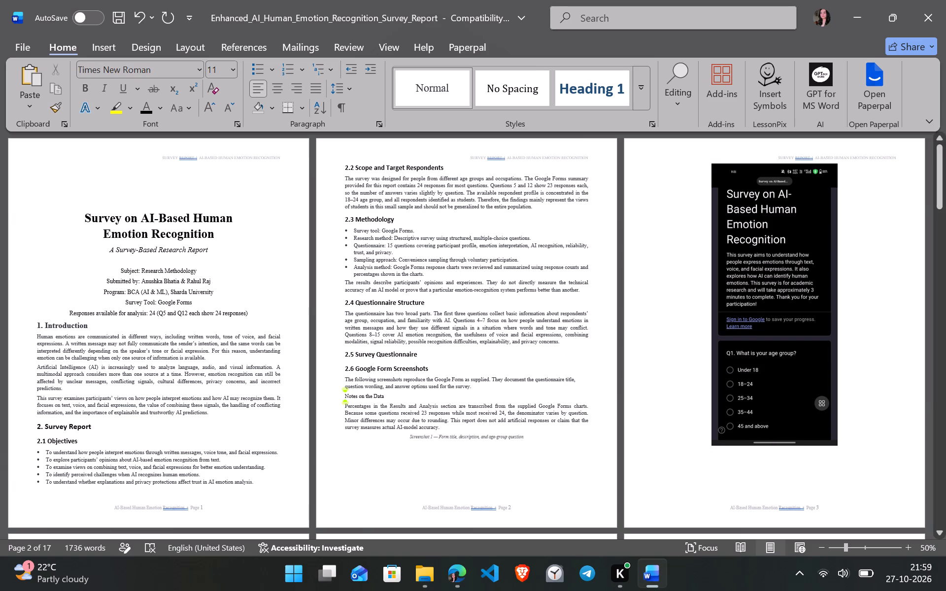
Format the "Notes on the Data" heading on page 2 as bold with an 18 pt font size.
{"action": "left_click_drag", "start_coordinate": [387, 398], "coordinate": [385, 394]}
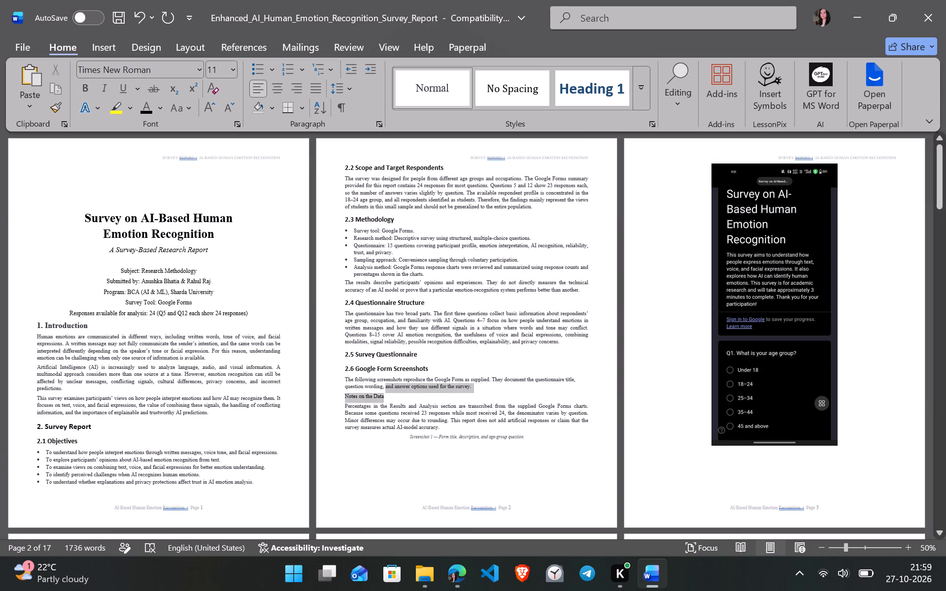
{"action": "left_click_drag", "start_coordinate": [385, 394], "coordinate": [341, 401]}
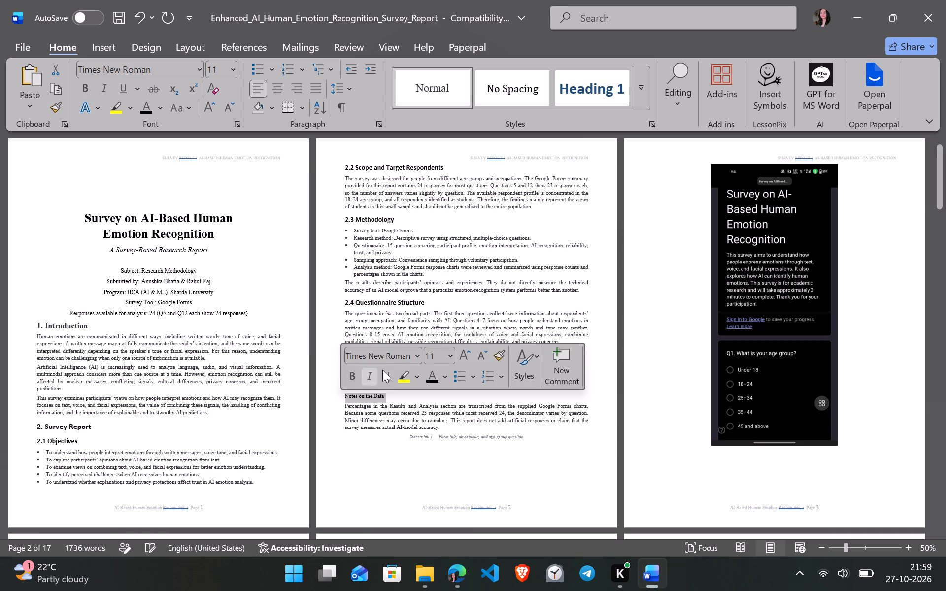
{"action": "left_click", "coordinate": [351, 378]}
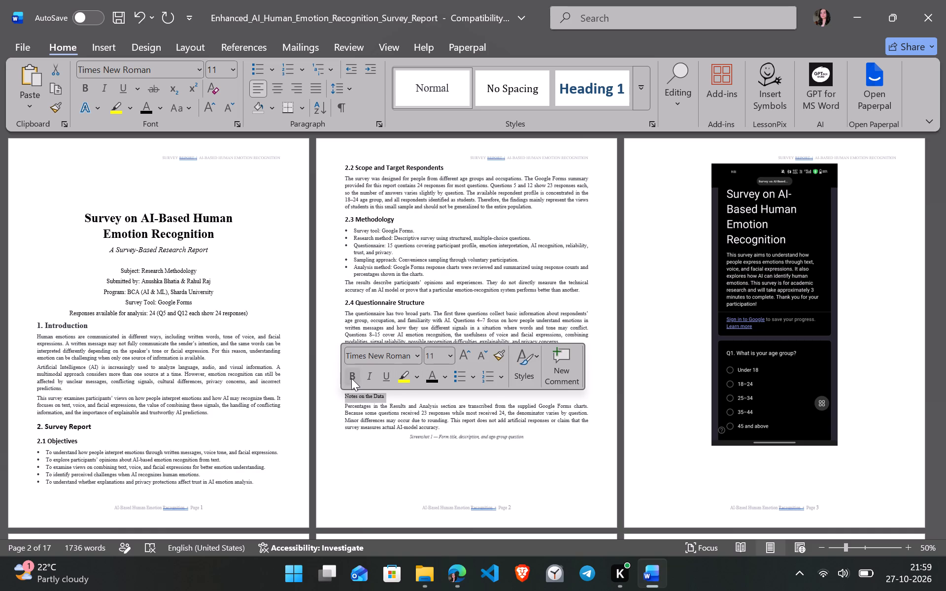
{"action": "left_click", "coordinate": [455, 355]}
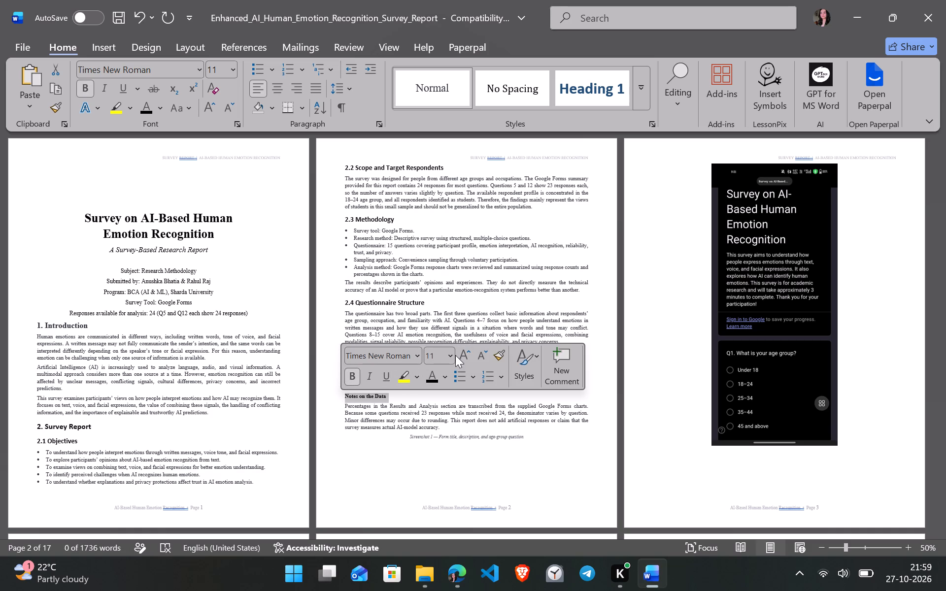
{"action": "left_click", "coordinate": [449, 357]}
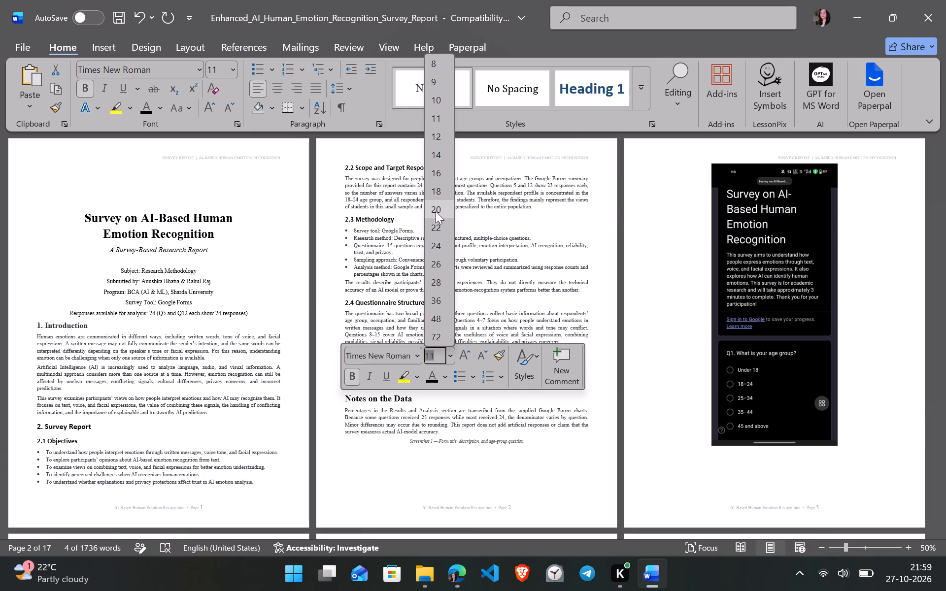
{"action": "left_click", "coordinate": [437, 199]}
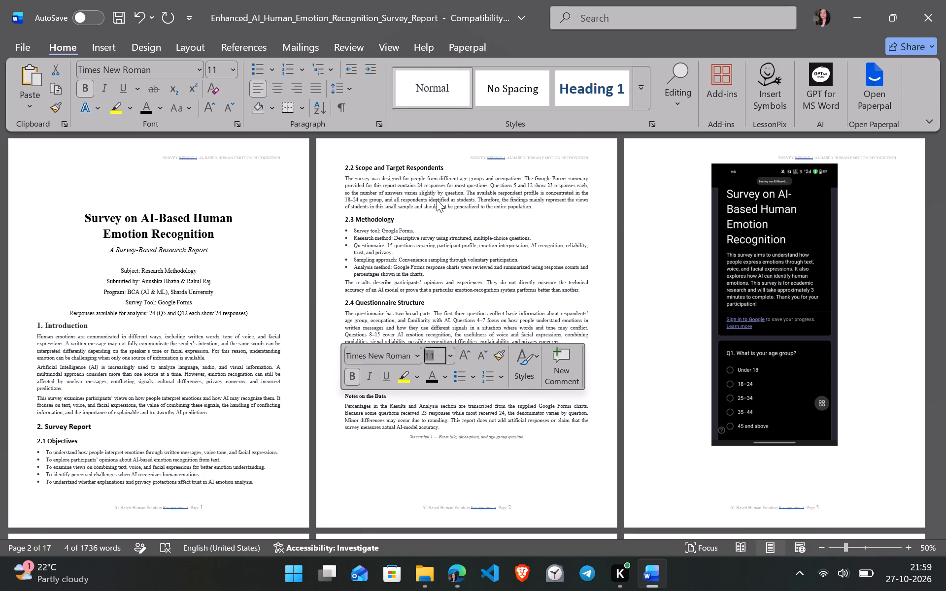
{"action": "left_click", "coordinate": [529, 476]}
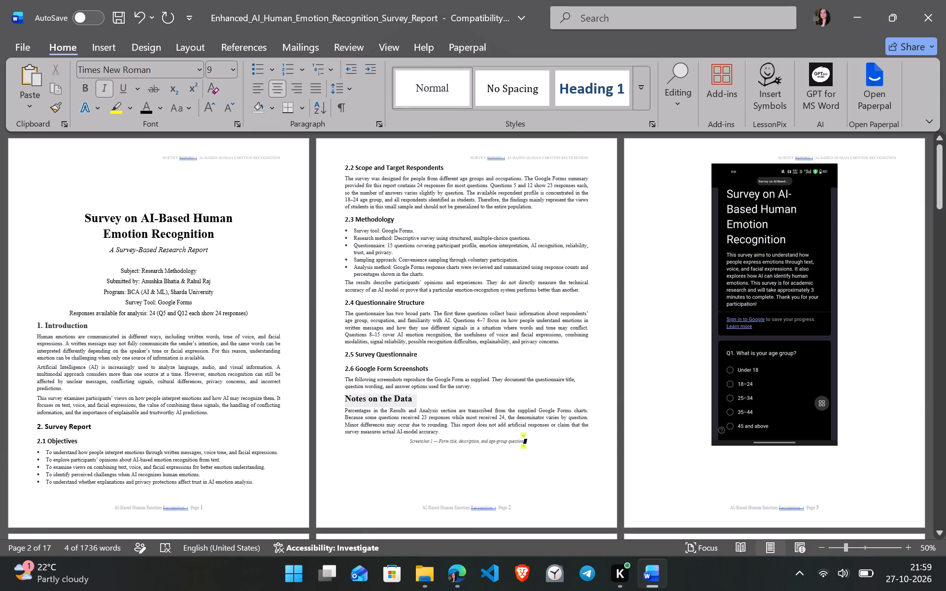
Insert blank lines before the Screenshot 1 caption to move it onto page 3 above its form image.
{"action": "left_click", "coordinate": [407, 445]}
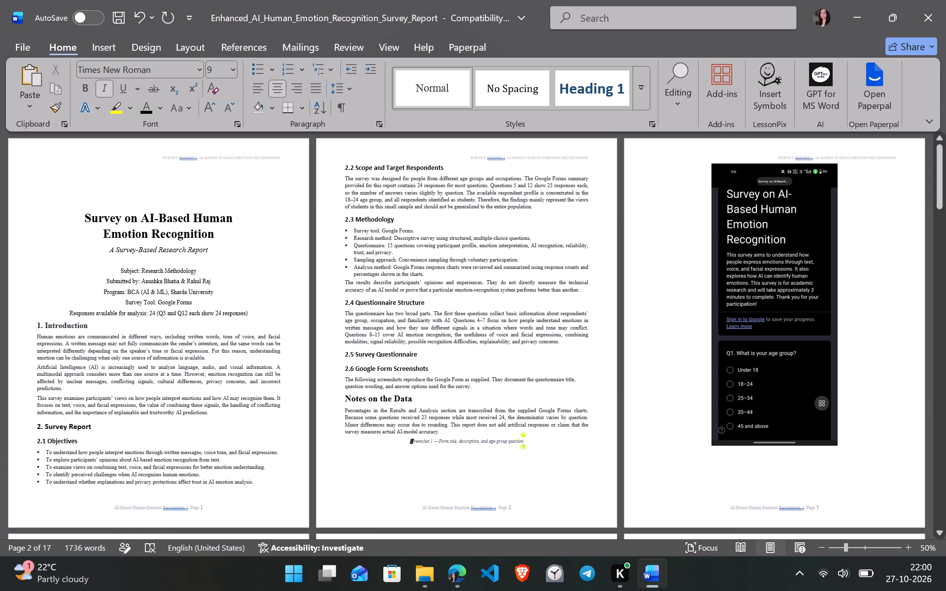
{"action": "key", "text": "Return"}
{"action": "key", "text": "Return"}
{"action": "key", "text": "Return"}
{"action": "key", "text": "Return"}
{"action": "key", "text": "Return"}
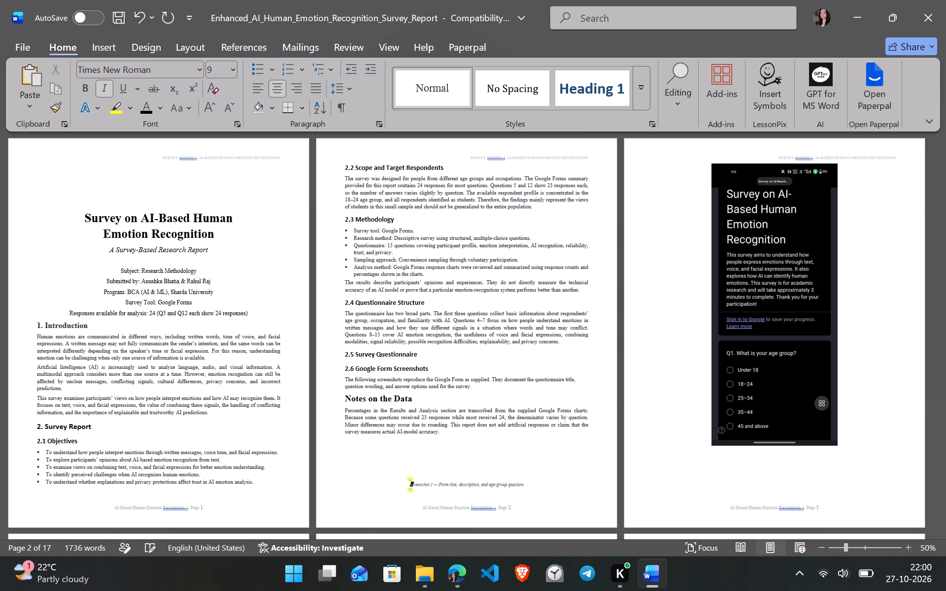
{"action": "key", "text": "Return"}
{"action": "key", "text": "Return"}
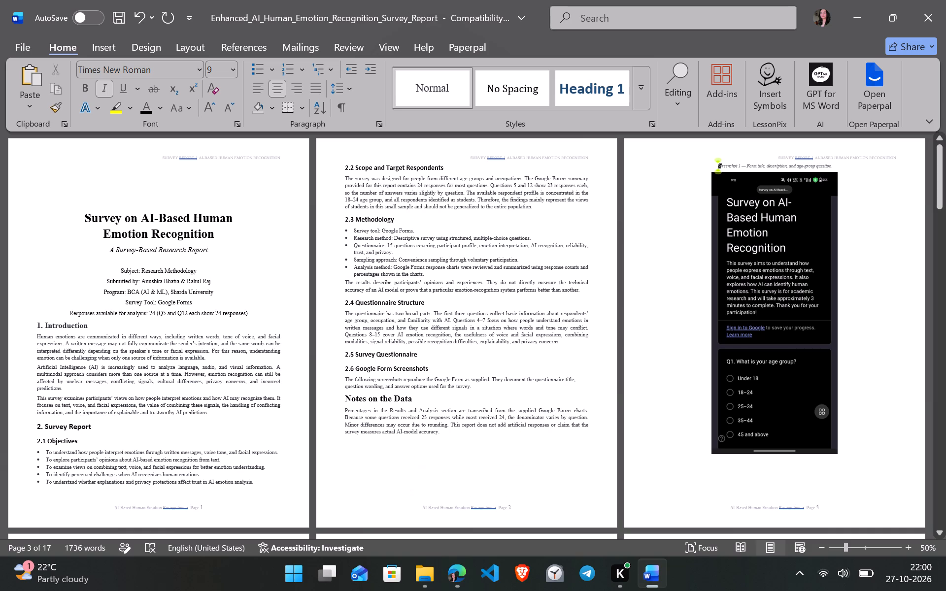
Save the report.
{"action": "left_click", "coordinate": [119, 22]}
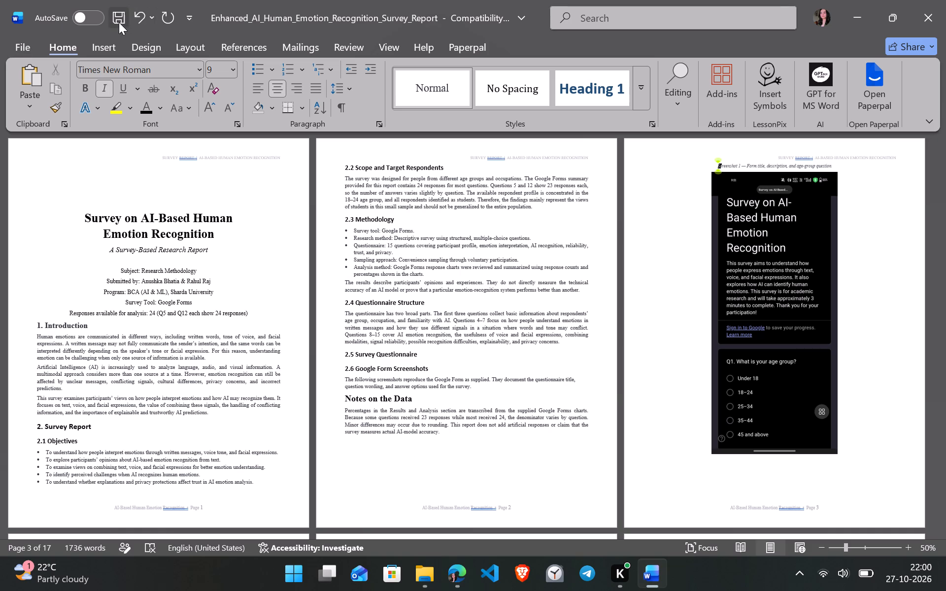
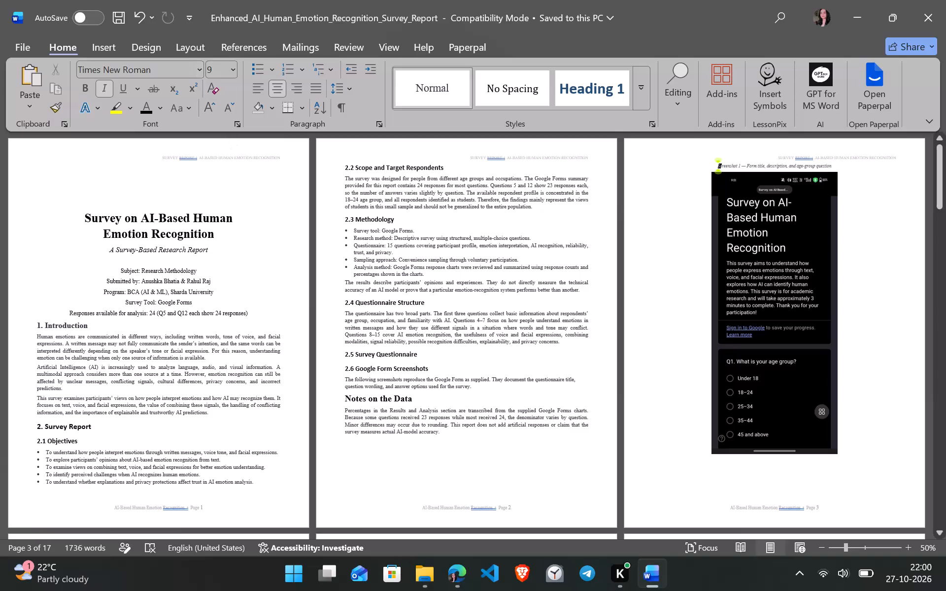
Look through the whole report from the title page to the Conclusion, checking page layout, screenshots, charts and headings.
{"action": "scroll", "coordinate": [252, 244], "scroll_direction": "down", "scroll_amount": 3}
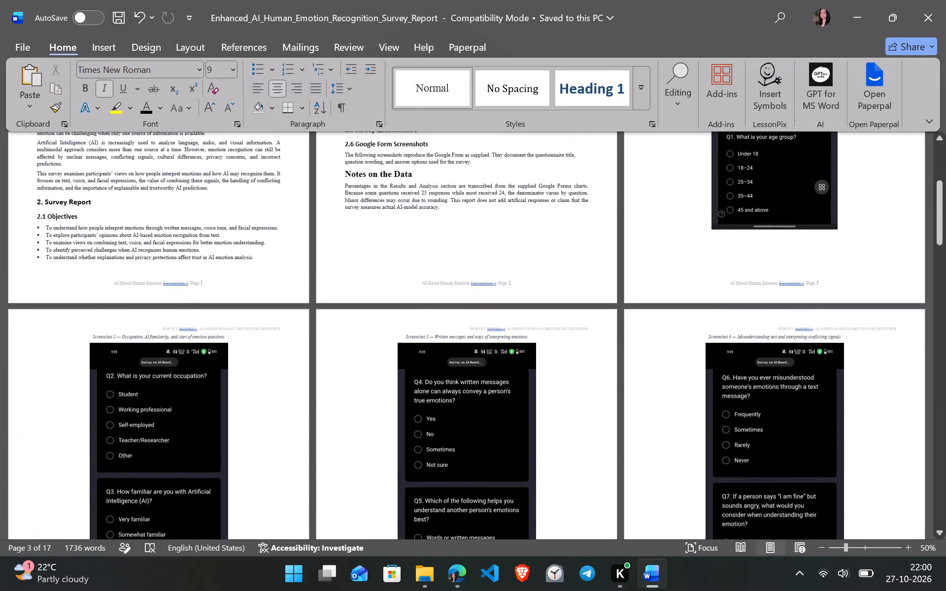
{"action": "scroll", "coordinate": [252, 244], "scroll_direction": "down", "scroll_amount": 11}
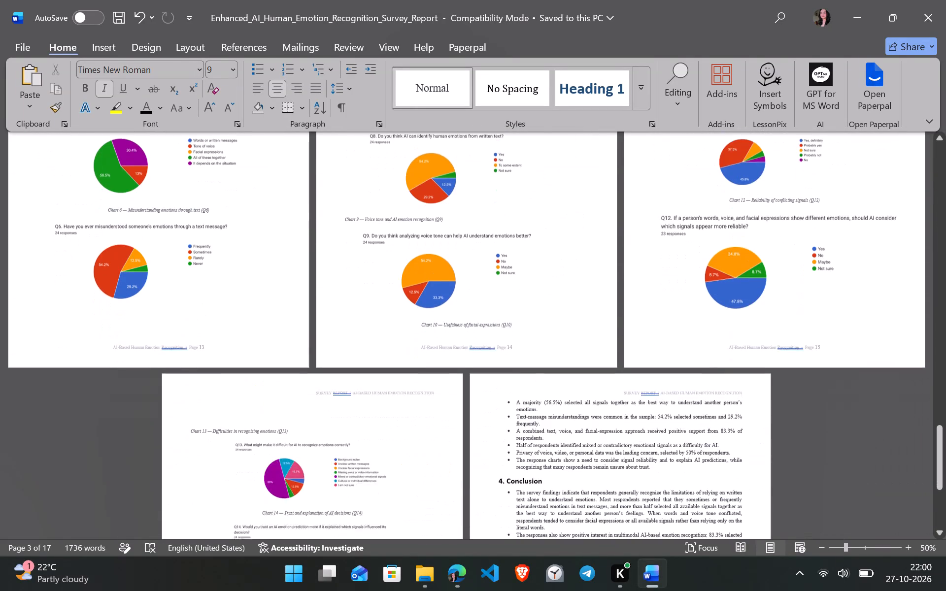
{"action": "scroll", "coordinate": [252, 244], "scroll_direction": "down", "scroll_amount": 7}
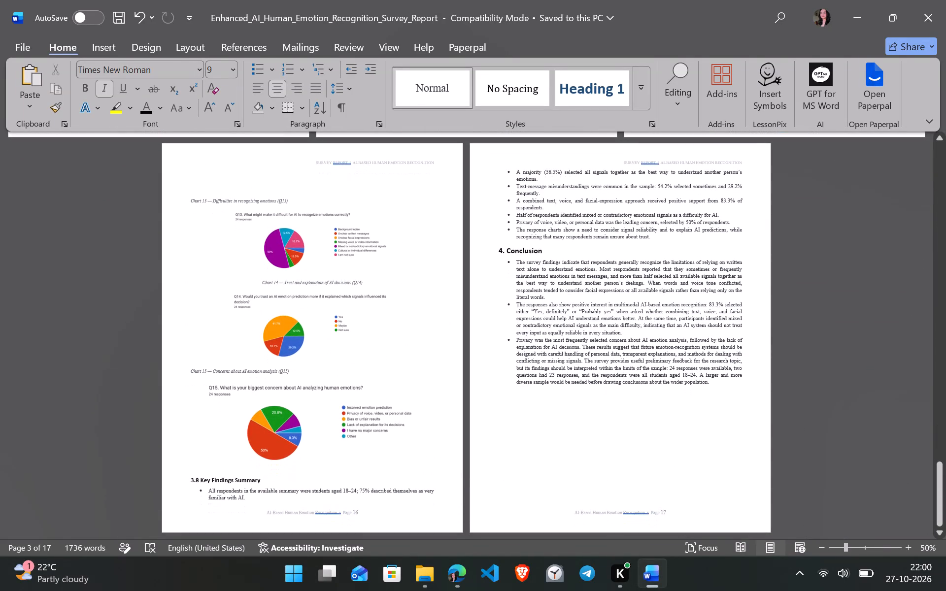
{"action": "scroll", "coordinate": [252, 244], "scroll_direction": "up", "scroll_amount": 20}
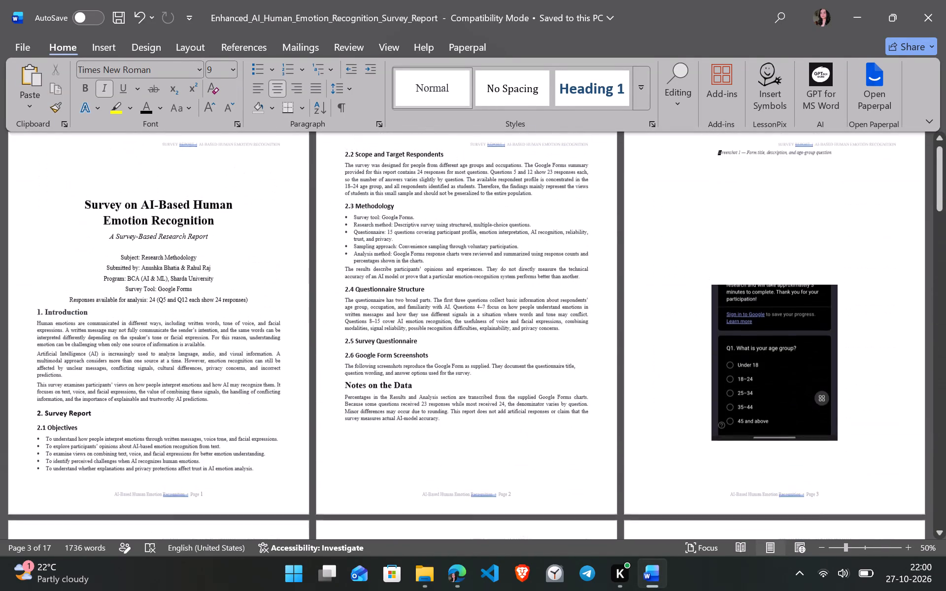
{"action": "scroll", "coordinate": [252, 244], "scroll_direction": "up", "scroll_amount": 5}
{"action": "scroll", "coordinate": [252, 244], "scroll_direction": "down", "scroll_amount": 5}
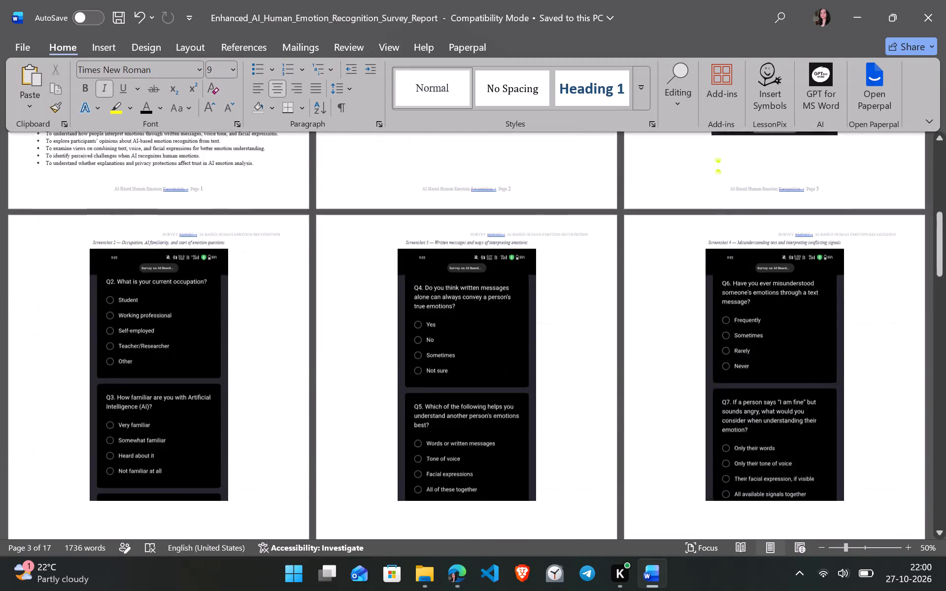
{"action": "scroll", "coordinate": [252, 244], "scroll_direction": "down", "scroll_amount": 15}
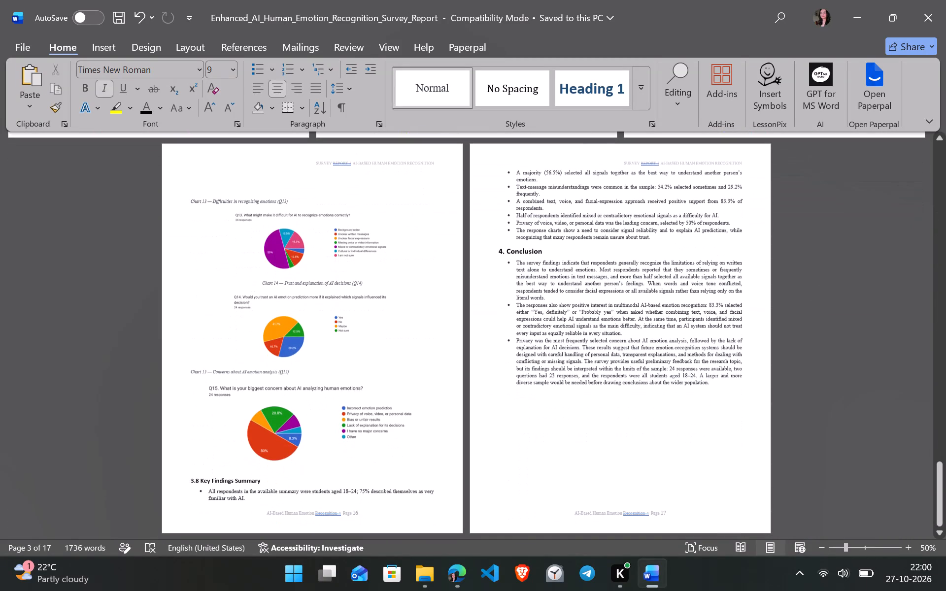
{"action": "scroll", "coordinate": [553, 449], "scroll_direction": "down", "scroll_amount": 3}
{"action": "scroll", "coordinate": [553, 449], "scroll_direction": "up", "scroll_amount": 7}
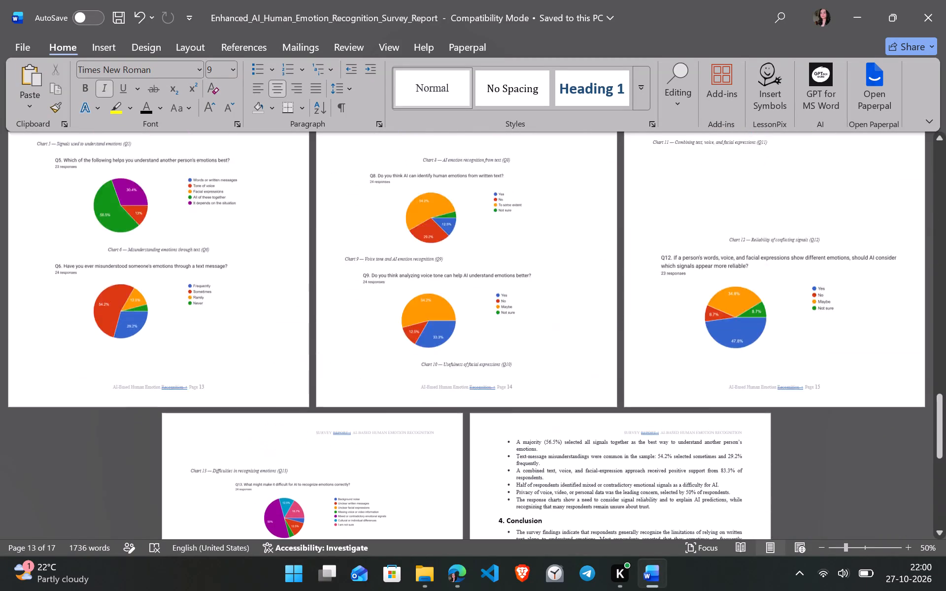
{"action": "scroll", "coordinate": [553, 449], "scroll_direction": "up", "scroll_amount": 18}
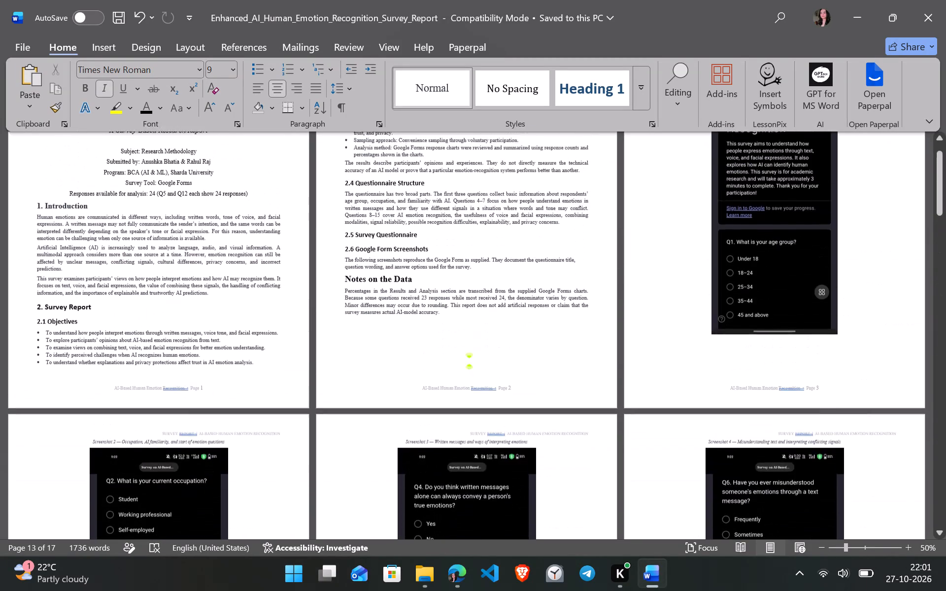
{"action": "scroll", "coordinate": [553, 449], "scroll_direction": "up", "scroll_amount": 8}
{"action": "scroll", "coordinate": [553, 449], "scroll_direction": "down", "scroll_amount": 20}
{"action": "scroll", "coordinate": [553, 449], "scroll_direction": "down", "scroll_amount": 2}
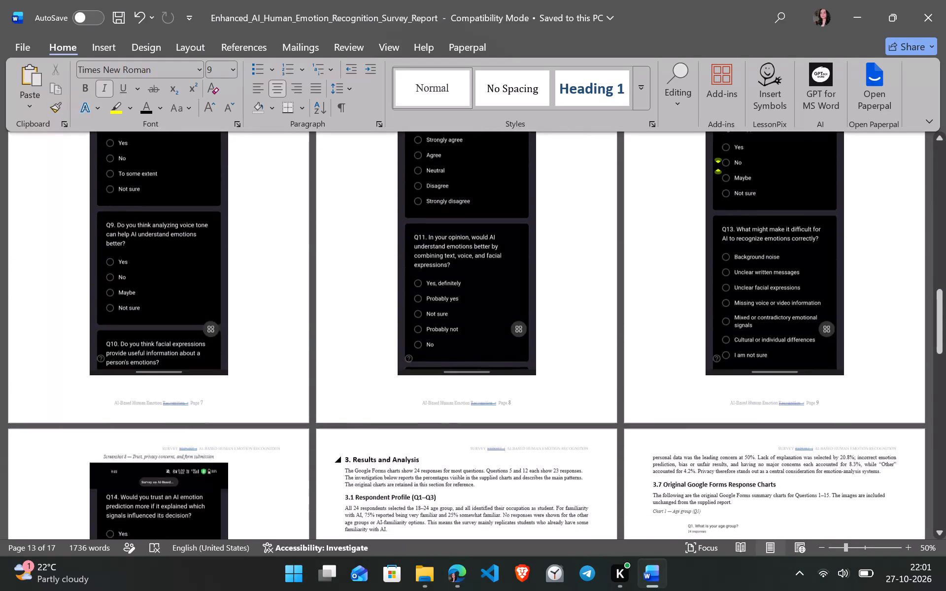
{"action": "scroll", "coordinate": [553, 449], "scroll_direction": "down", "scroll_amount": 19}
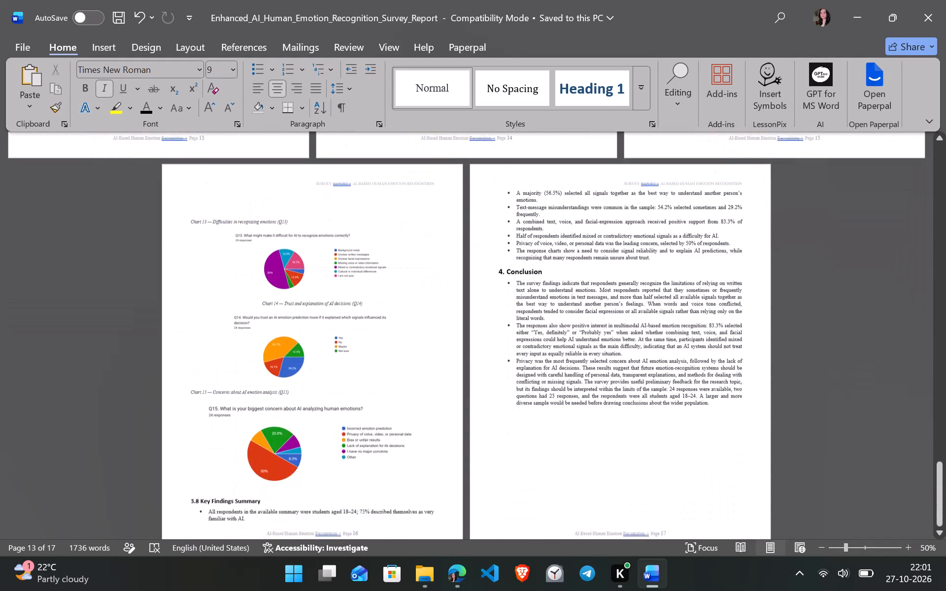
{"action": "scroll", "coordinate": [553, 449], "scroll_direction": "down", "scroll_amount": 5}
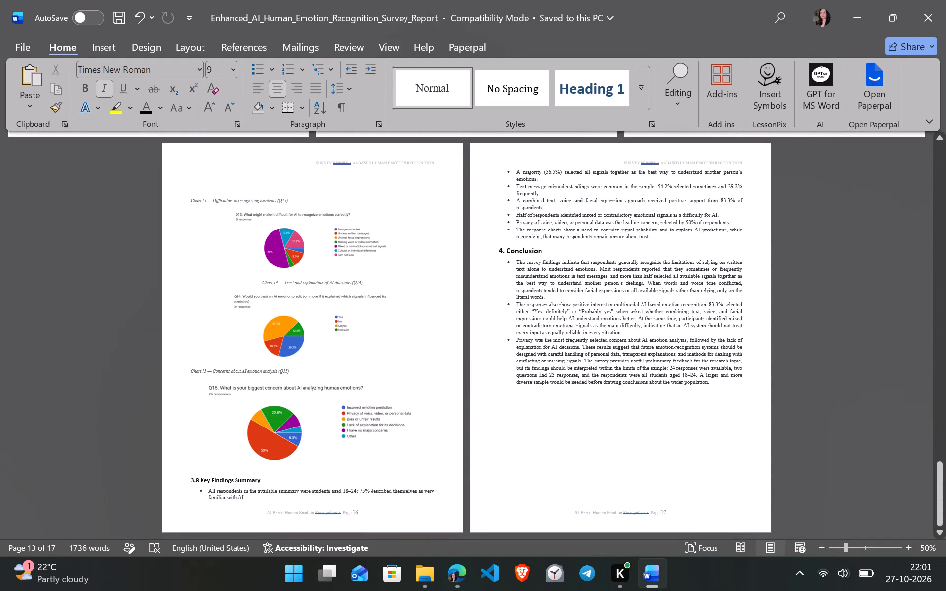
{"action": "scroll", "coordinate": [574, 326], "scroll_direction": "up", "scroll_amount": 2}
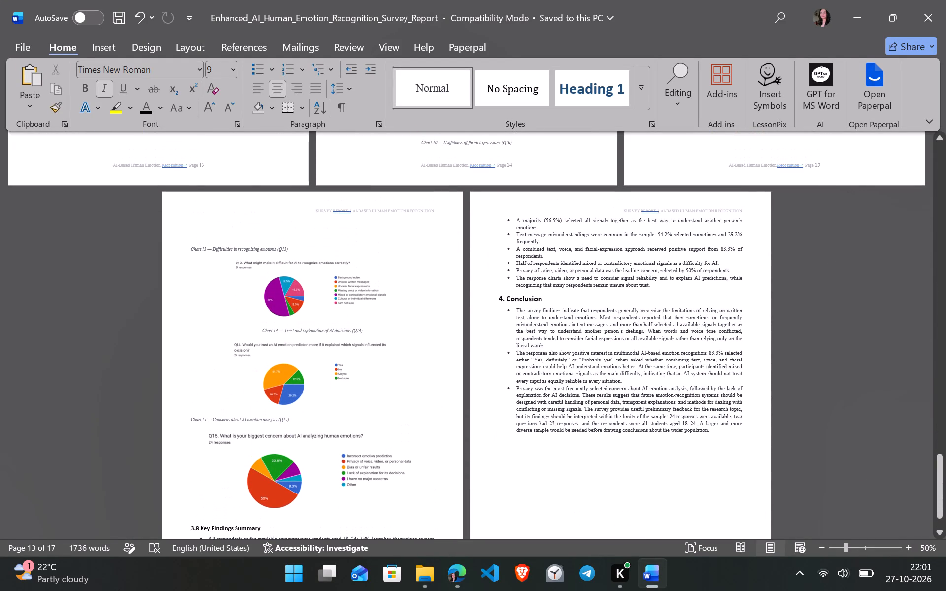
{"action": "scroll", "coordinate": [574, 326], "scroll_direction": "up", "scroll_amount": 7}
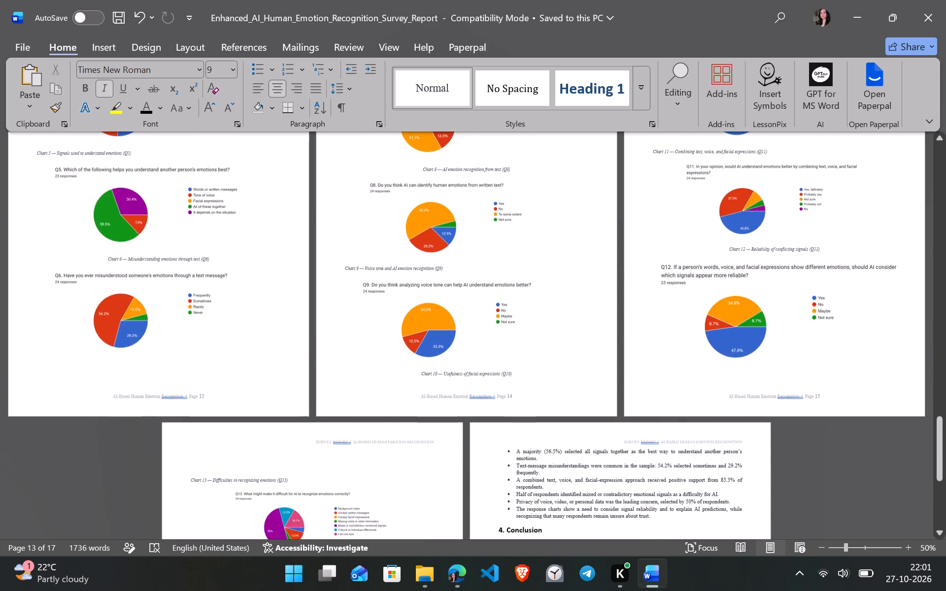
{"action": "scroll", "coordinate": [574, 326], "scroll_direction": "up", "scroll_amount": 5}
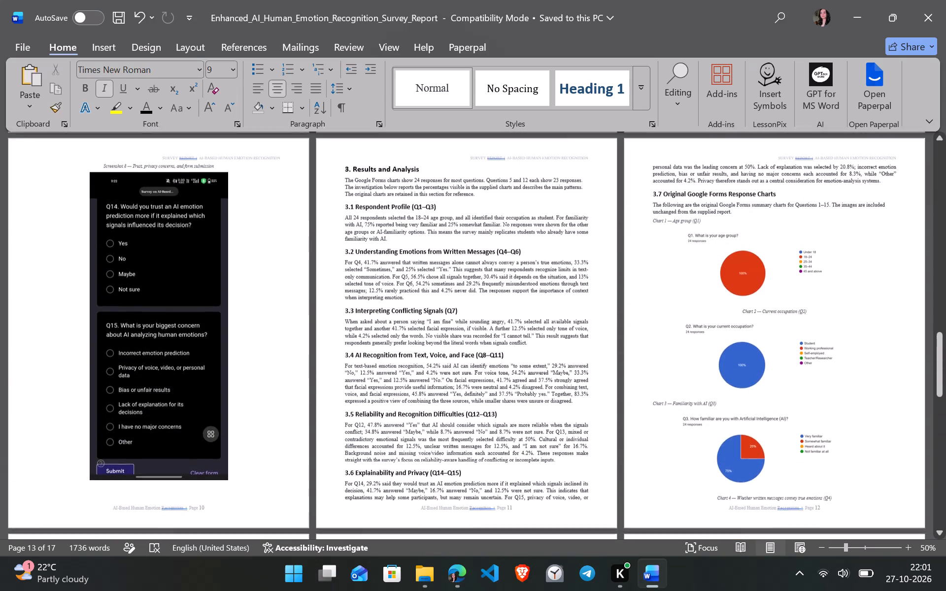
{"action": "scroll", "coordinate": [574, 326], "scroll_direction": "up", "scroll_amount": 9}
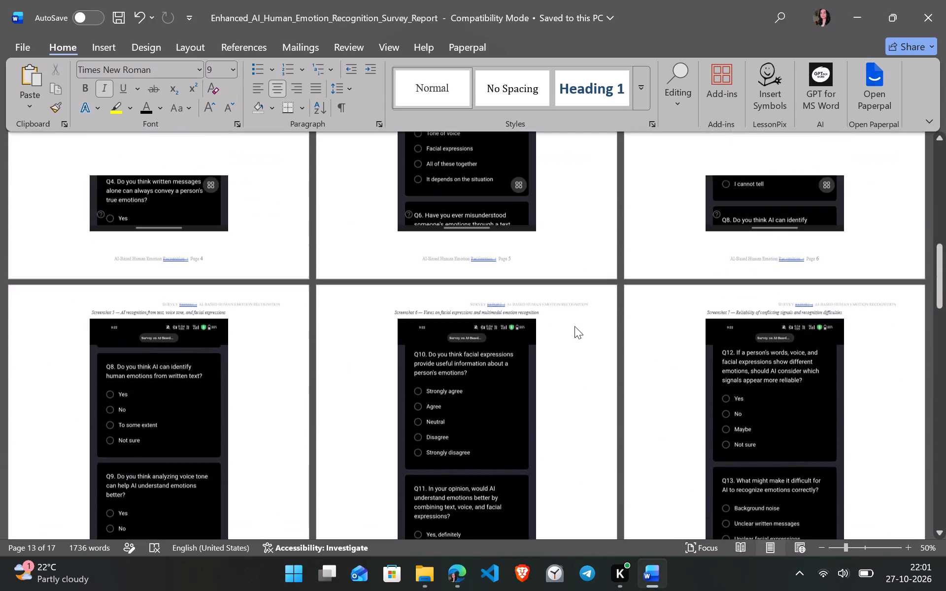
{"action": "scroll", "coordinate": [574, 326], "scroll_direction": "up", "scroll_amount": 6}
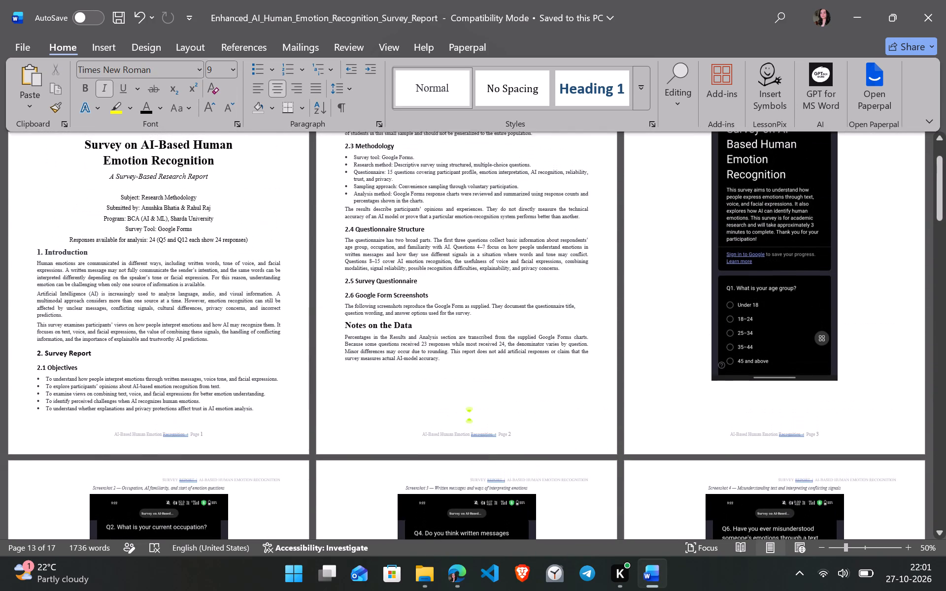
{"action": "scroll", "coordinate": [574, 326], "scroll_direction": "up", "scroll_amount": 1}
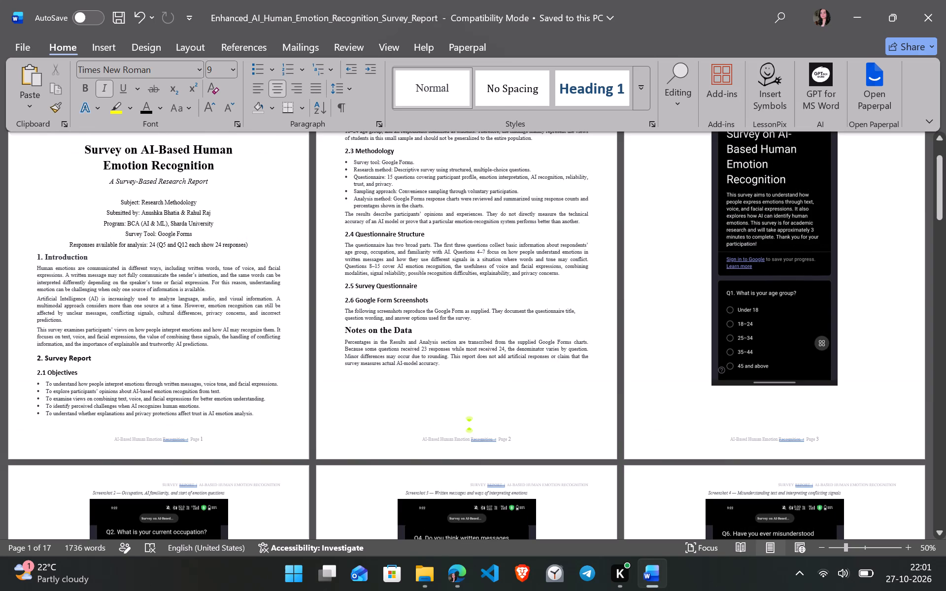
Set the "2.6 Google Form Screenshots" heading on page 2 to an 18 pt font size.
{"action": "left_click_drag", "start_coordinate": [434, 299], "coordinate": [340, 298]}
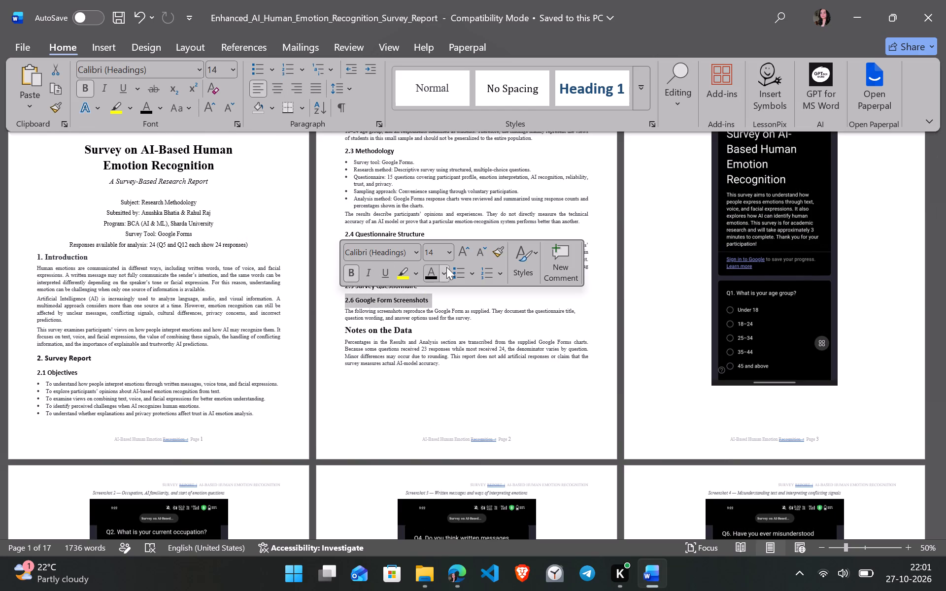
{"action": "left_click", "coordinate": [431, 271]}
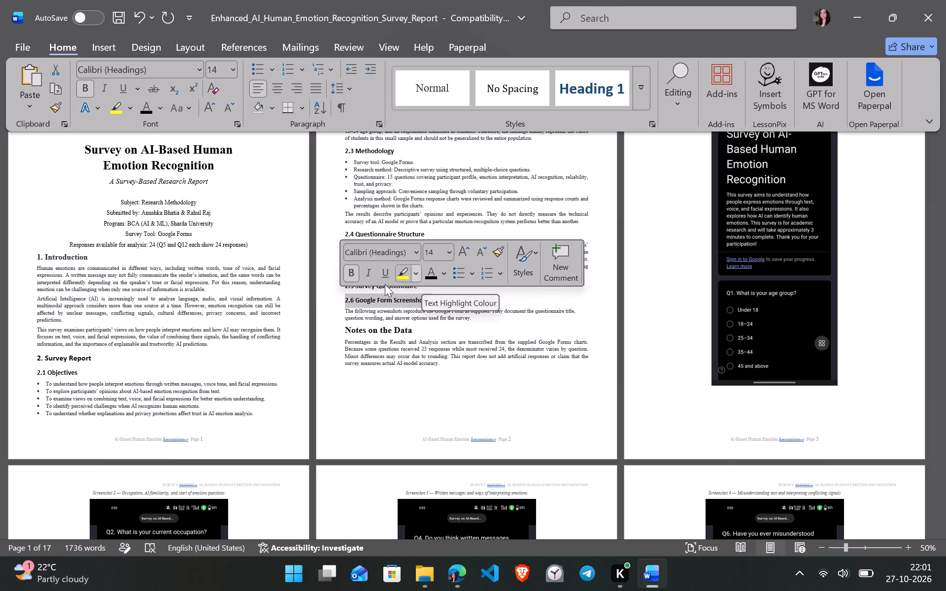
{"action": "left_click", "coordinate": [424, 276]}
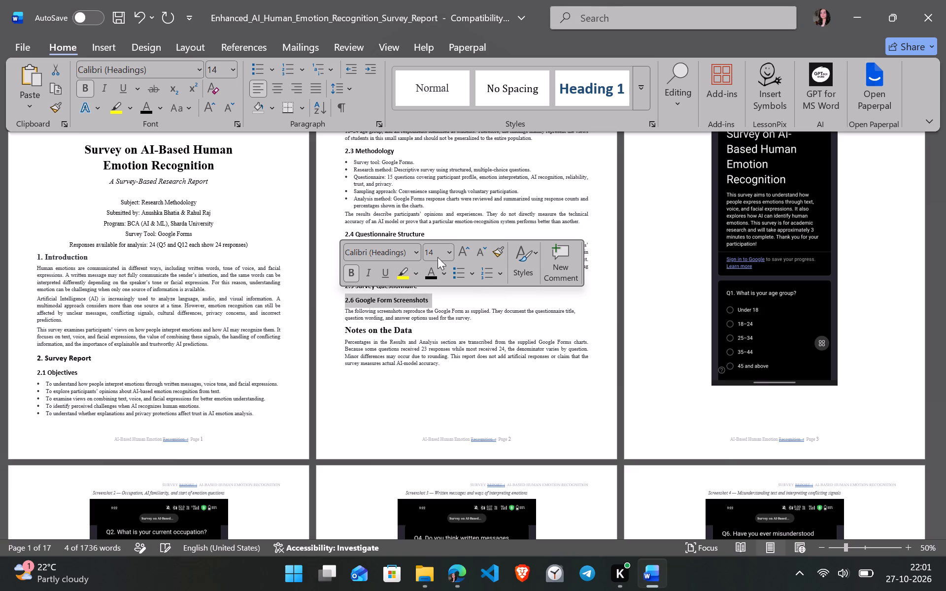
{"action": "left_click", "coordinate": [447, 249]}
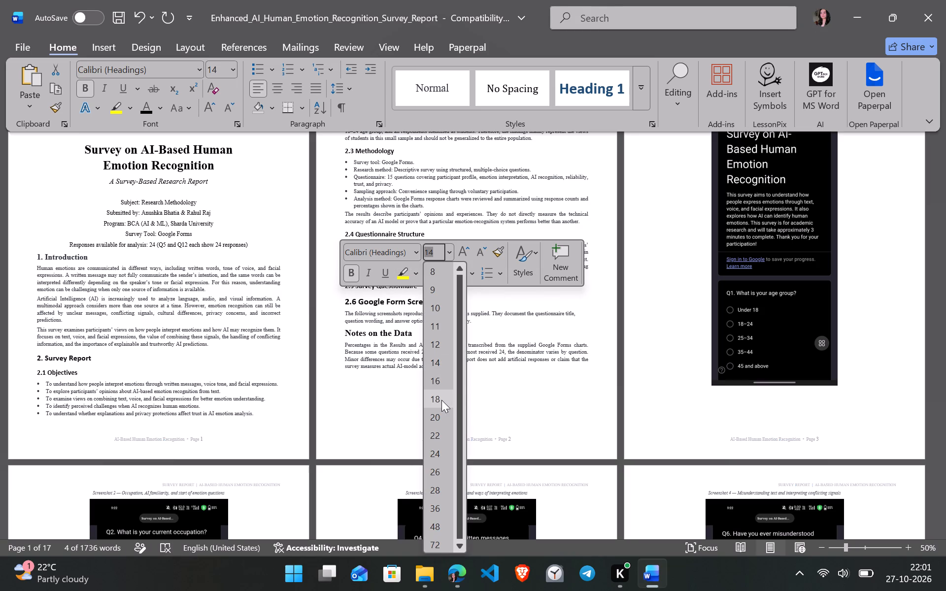
{"action": "left_click", "coordinate": [441, 400]}
{"action": "left_click", "coordinate": [444, 391]}
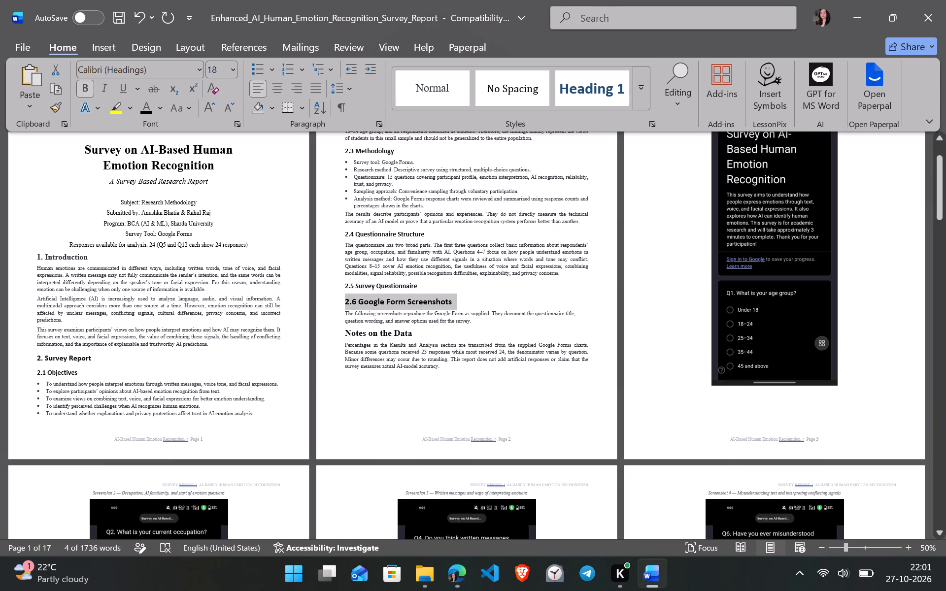
Set the "2.4 Questionnaire Structure" heading on page 2 to an 18 pt font size.
{"action": "left_click_drag", "start_coordinate": [428, 232], "coordinate": [385, 236]}
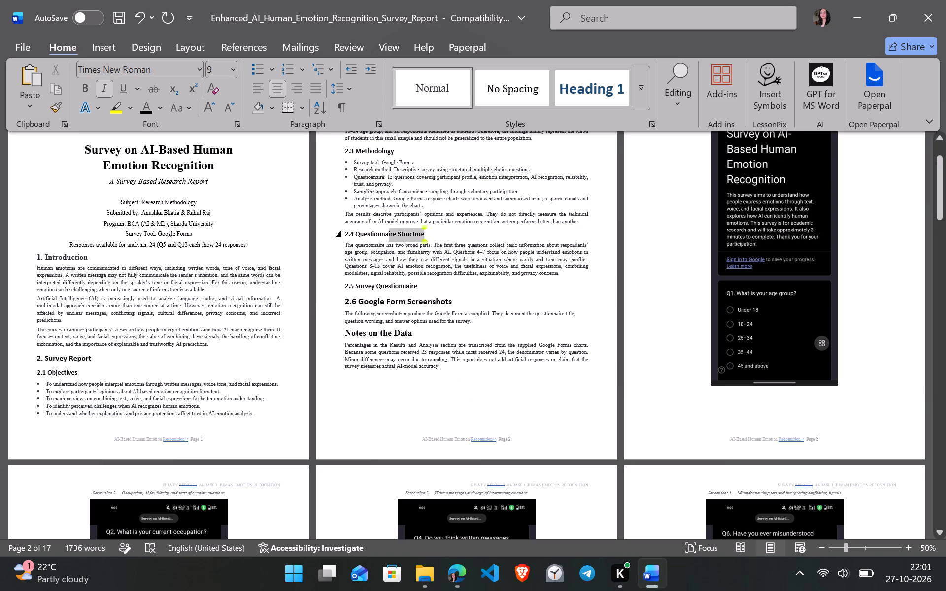
{"action": "left_click_drag", "start_coordinate": [385, 236], "coordinate": [344, 238]}
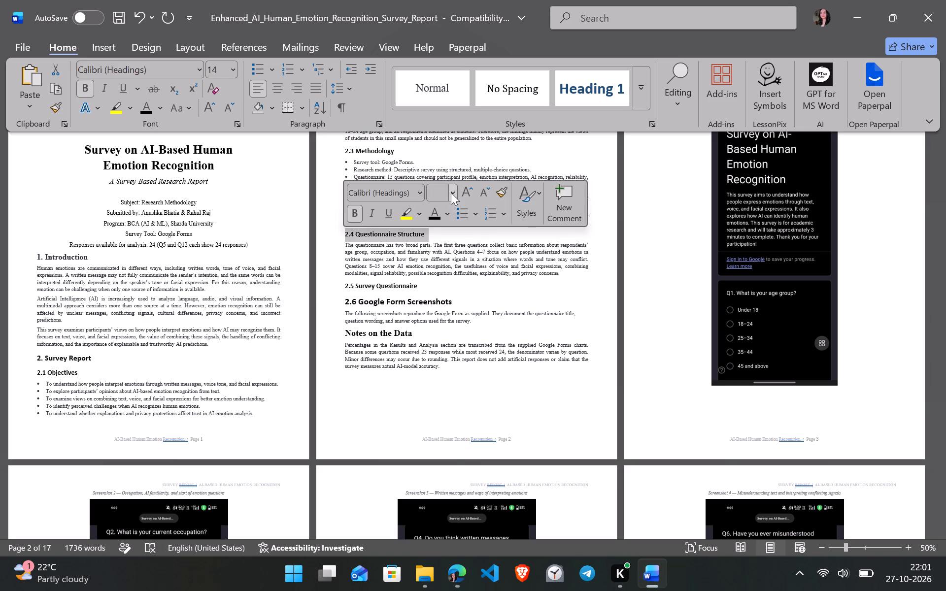
{"action": "left_click", "coordinate": [451, 193]}
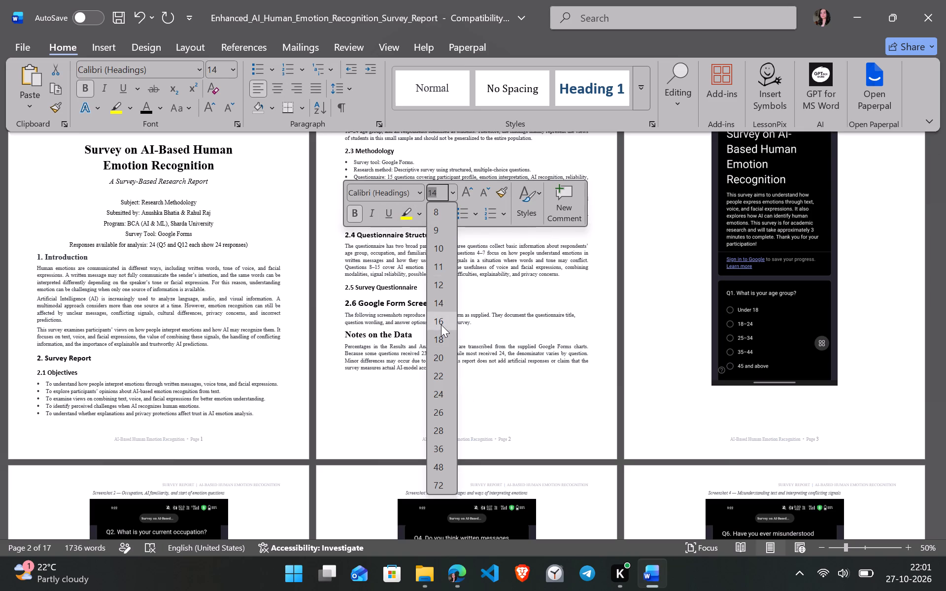
{"action": "left_click", "coordinate": [440, 334]}
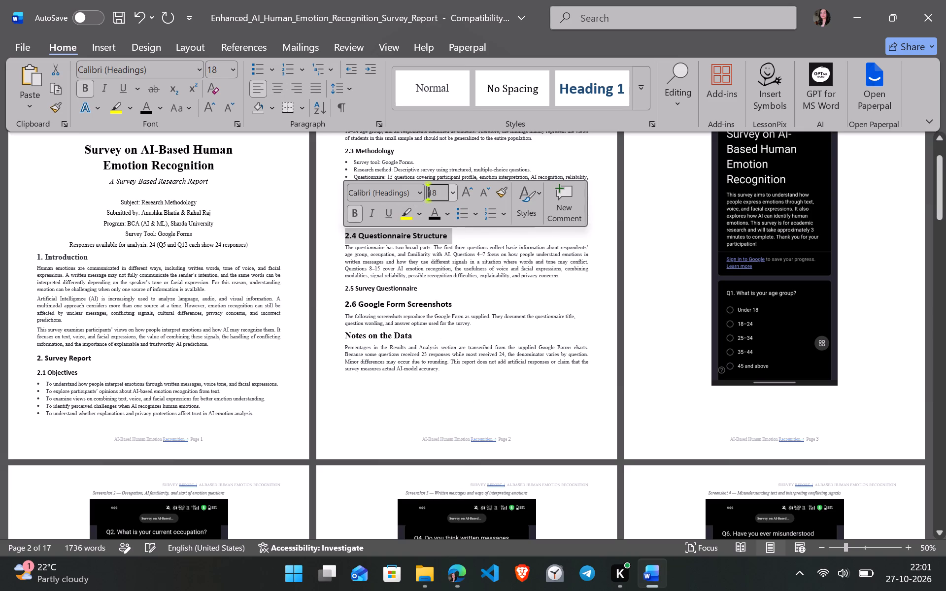
{"action": "left_click", "coordinate": [478, 282]}
Set the "2.3 Methodology" heading on page 2 to a 20 pt font size.
{"action": "scroll", "coordinate": [478, 282], "scroll_direction": "up", "scroll_amount": 1}
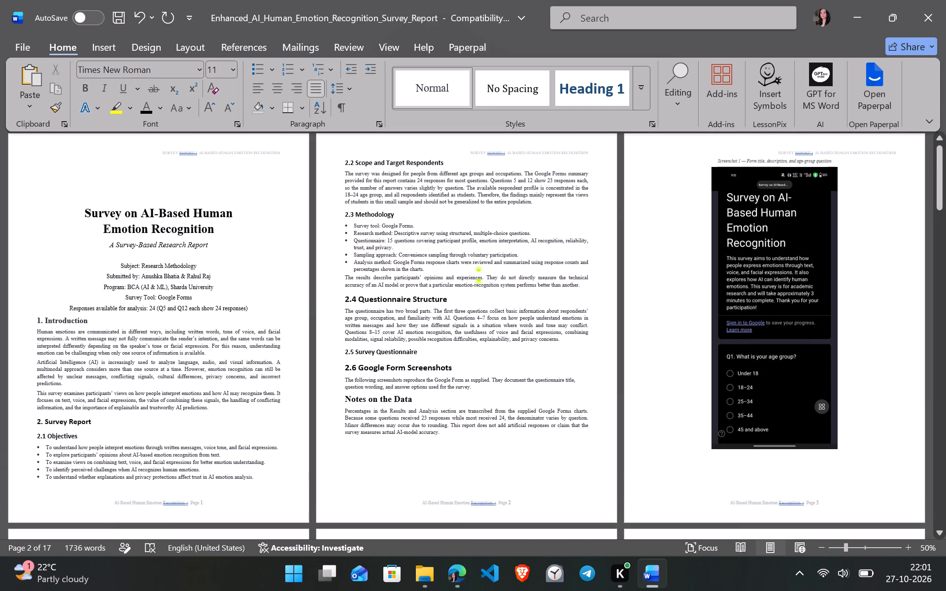
{"action": "left_click_drag", "start_coordinate": [397, 212], "coordinate": [341, 216]}
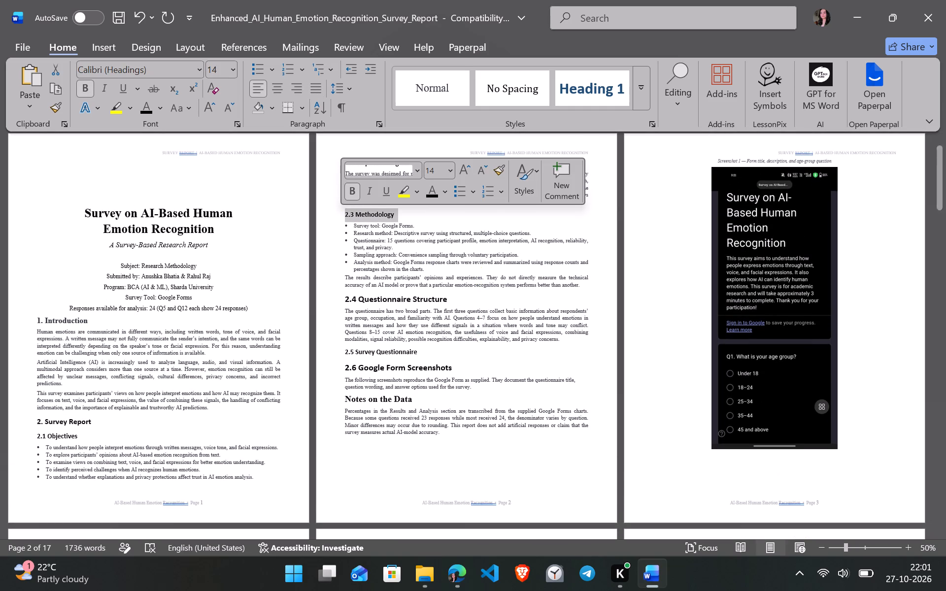
{"action": "left_click", "coordinate": [449, 171]}
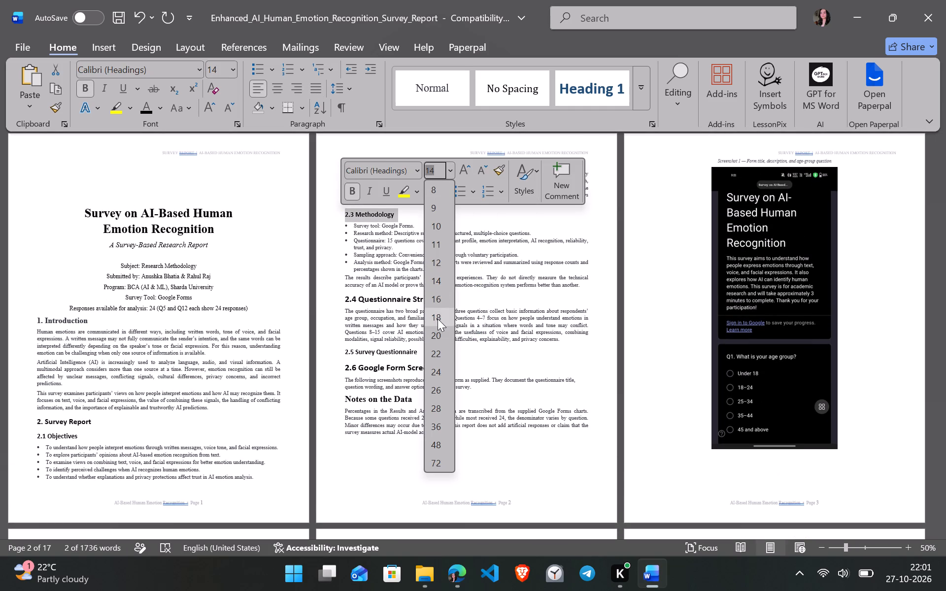
{"action": "left_click", "coordinate": [436, 331]}
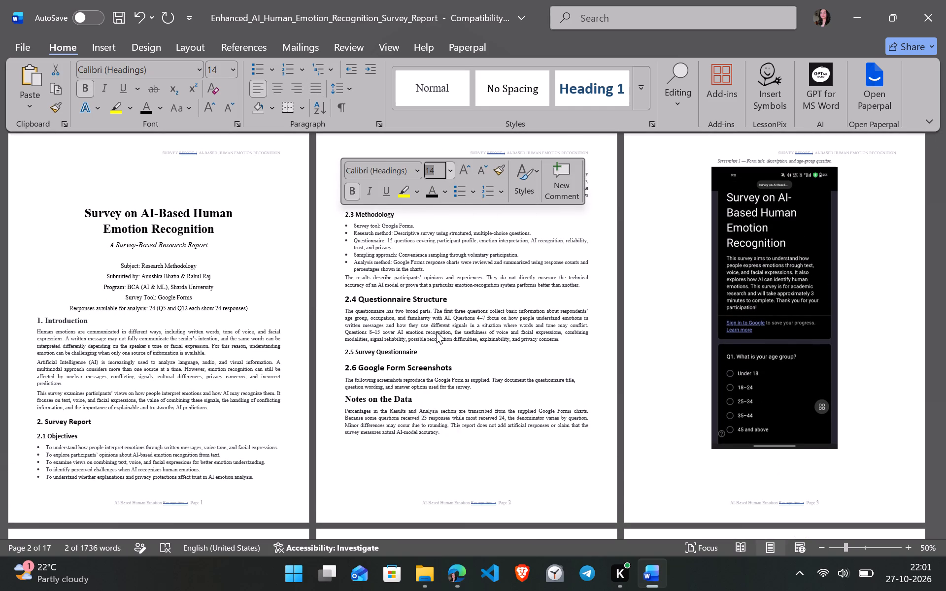
{"action": "left_click", "coordinate": [482, 225]}
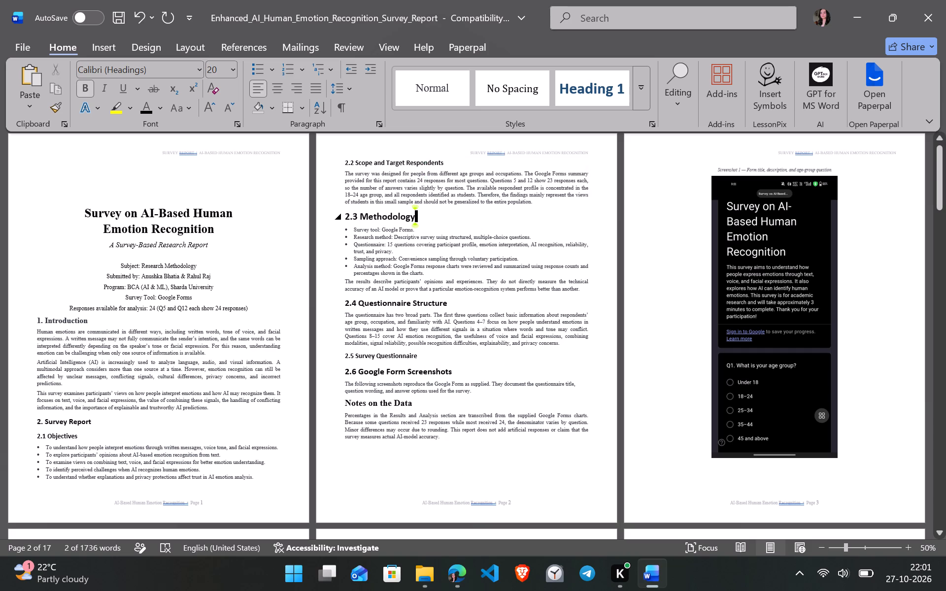
Set the "2.2 Scope and Target Respondents" heading on page 2 to a 22 pt font size.
{"action": "scroll", "coordinate": [482, 225], "scroll_direction": "up", "scroll_amount": 1}
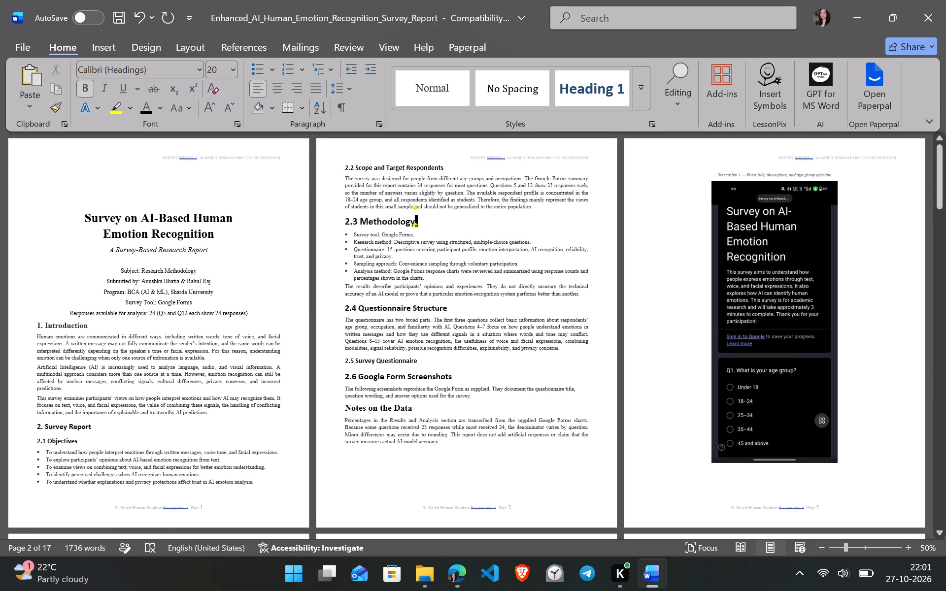
{"action": "left_click_drag", "start_coordinate": [444, 165], "coordinate": [336, 171]}
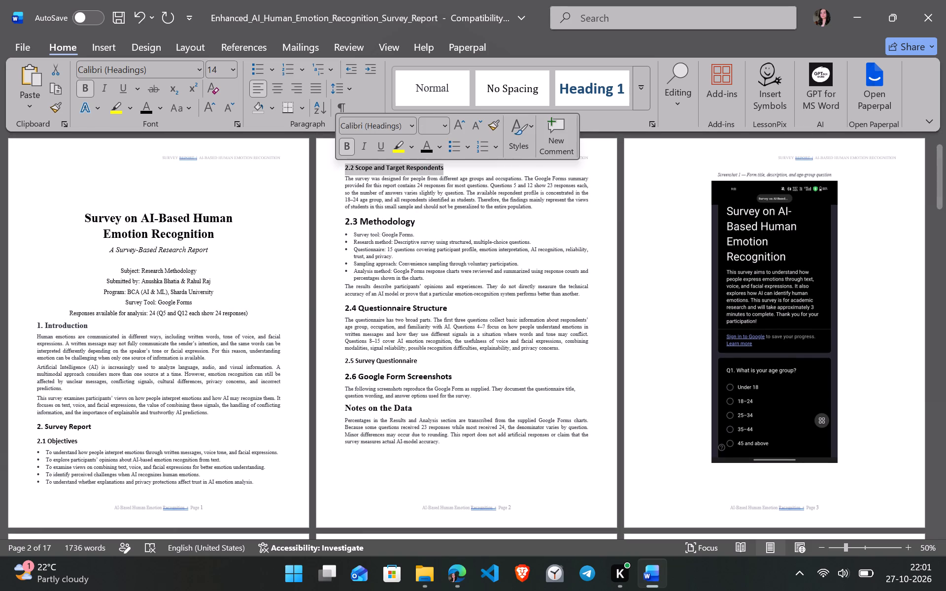
{"action": "left_click", "coordinate": [445, 125]}
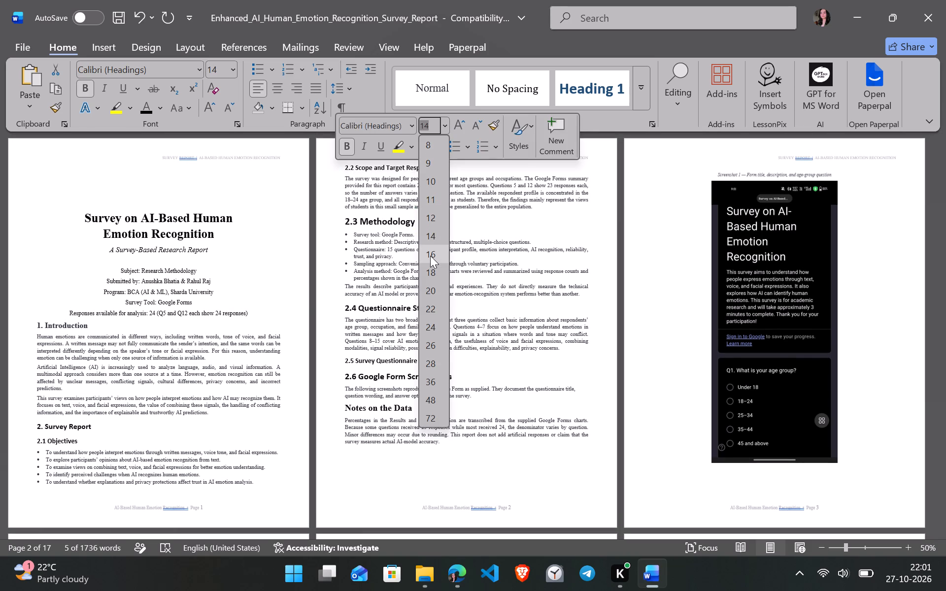
{"action": "left_click", "coordinate": [436, 313]}
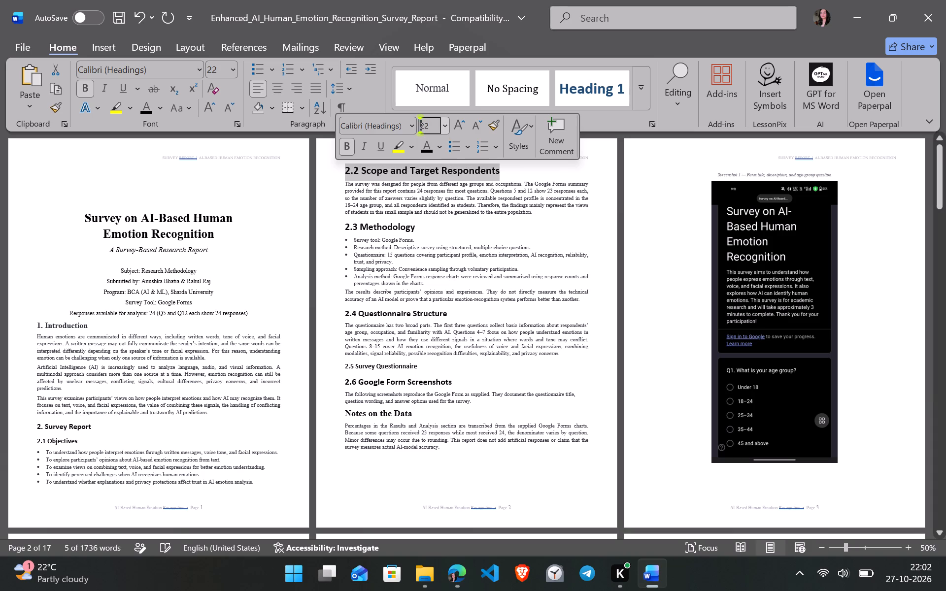
Set the "1. Introduction" heading on page 1 to an 18 pt font size.
{"action": "left_click", "coordinate": [447, 462]}
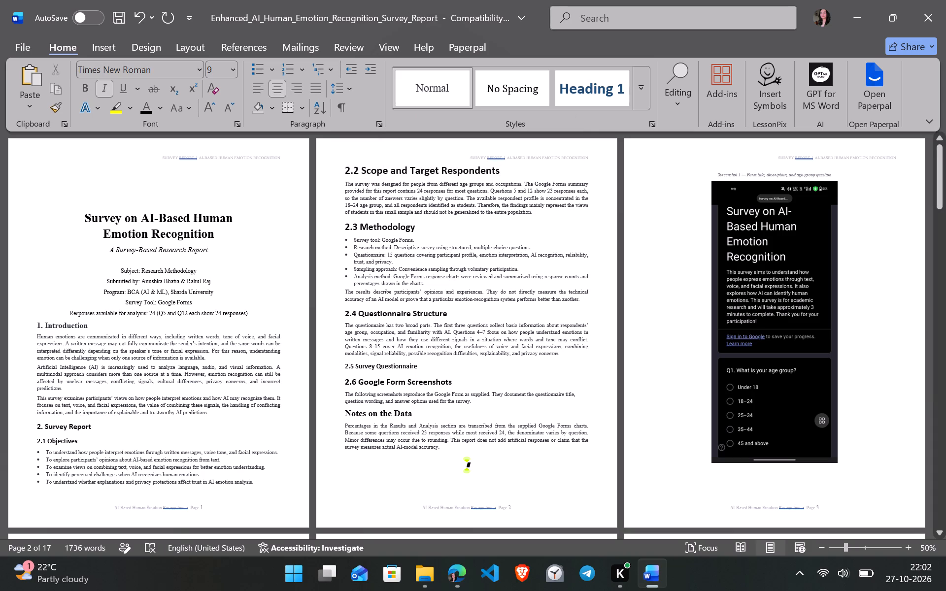
{"action": "left_click_drag", "start_coordinate": [88, 328], "coordinate": [33, 326]}
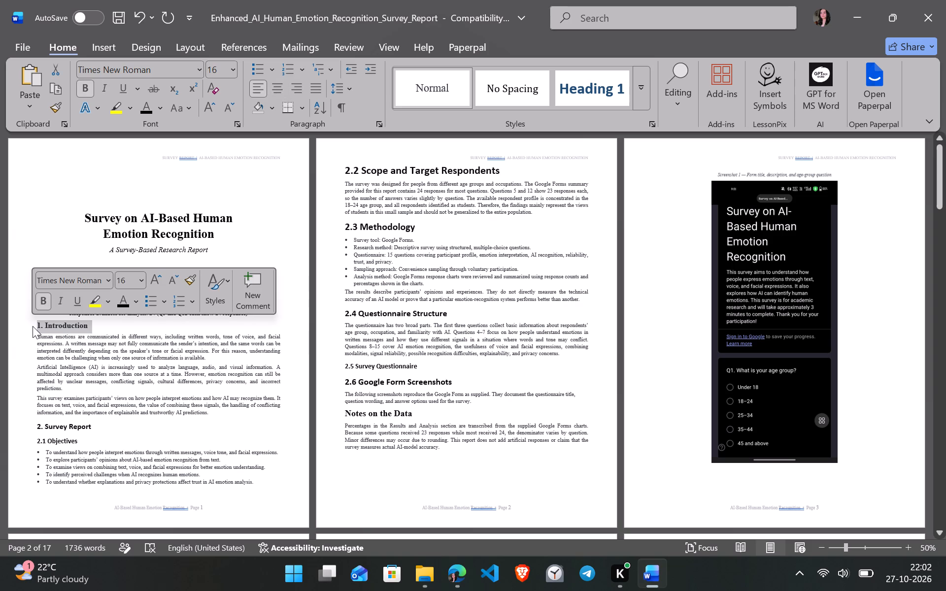
{"action": "left_click", "coordinate": [140, 285]}
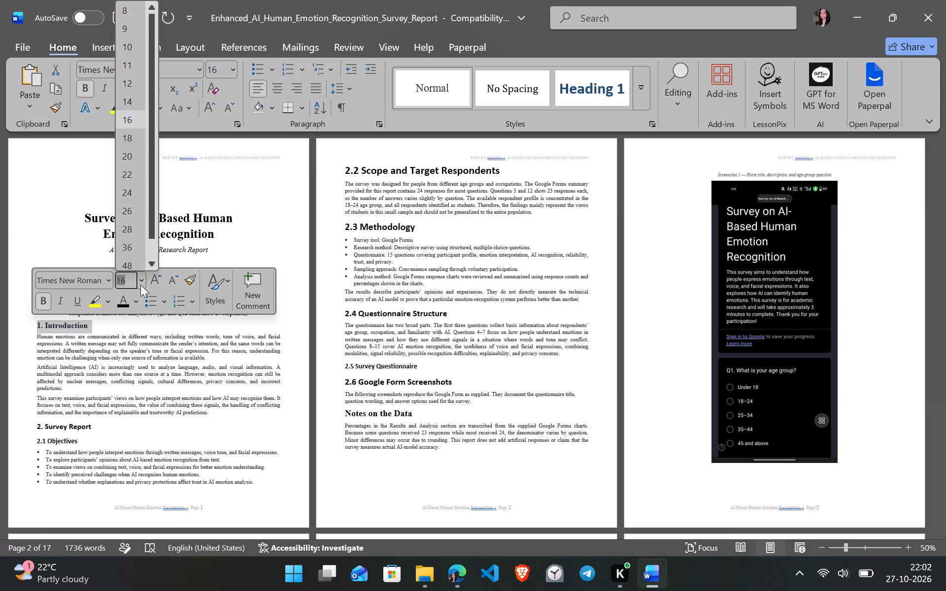
{"action": "left_click", "coordinate": [130, 135]}
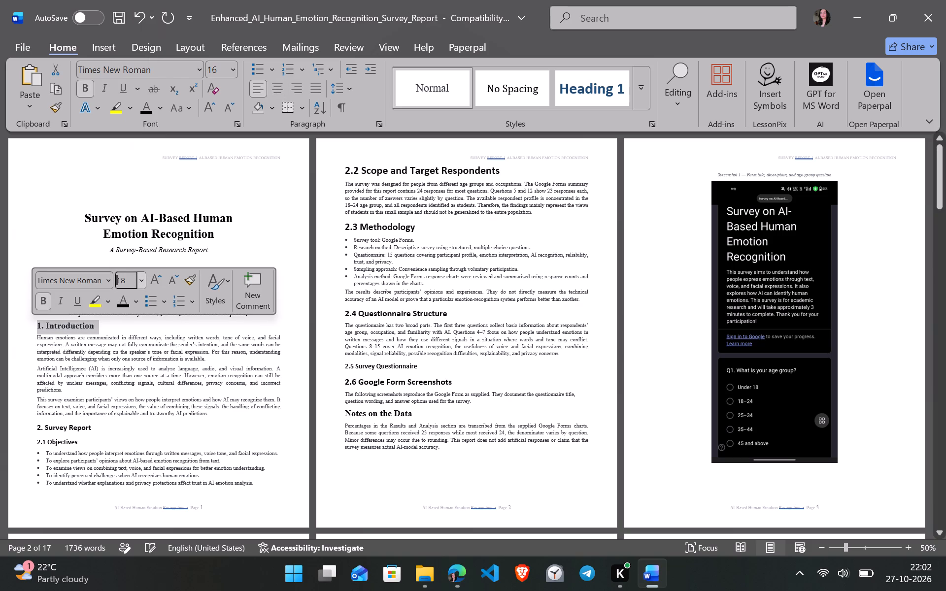
Set the "2. Survey Report" heading on page 1 to an 18 pt font size.
{"action": "left_click_drag", "start_coordinate": [102, 427], "coordinate": [34, 432]}
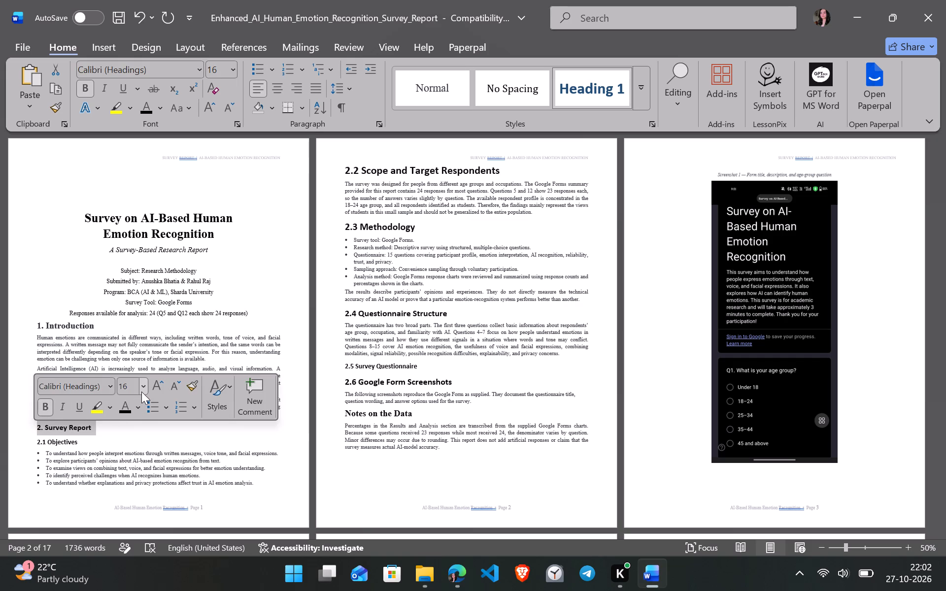
{"action": "left_click", "coordinate": [142, 391]}
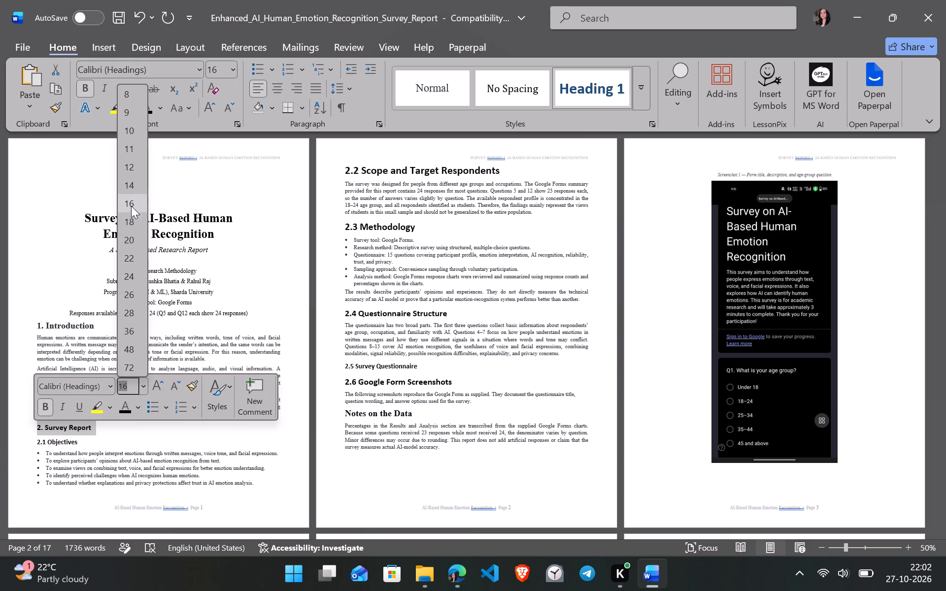
{"action": "left_click", "coordinate": [130, 220]}
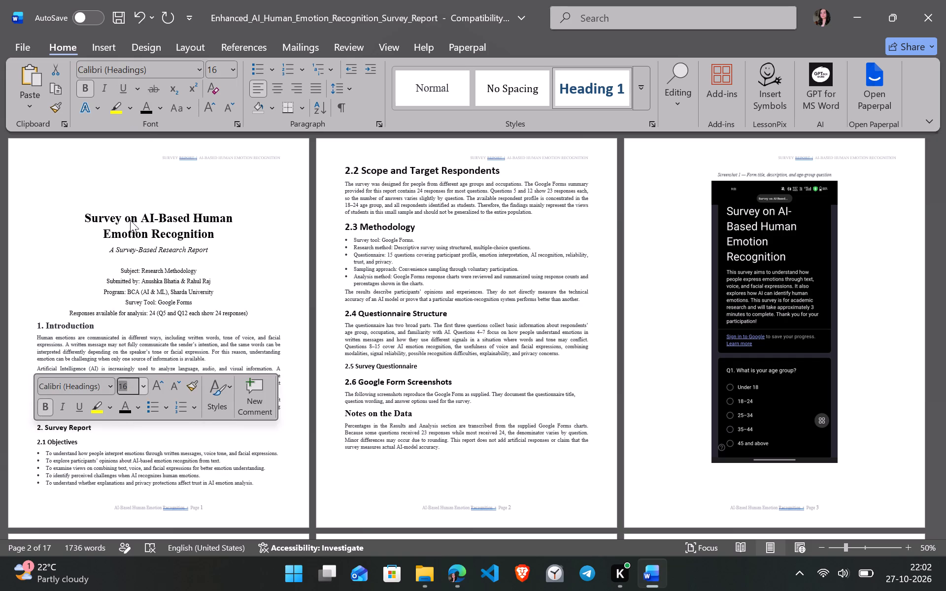
Set the "2.1 Objectives" heading on page 1 to an 18 pt font size.
{"action": "left_click_drag", "start_coordinate": [81, 445], "coordinate": [69, 445]}
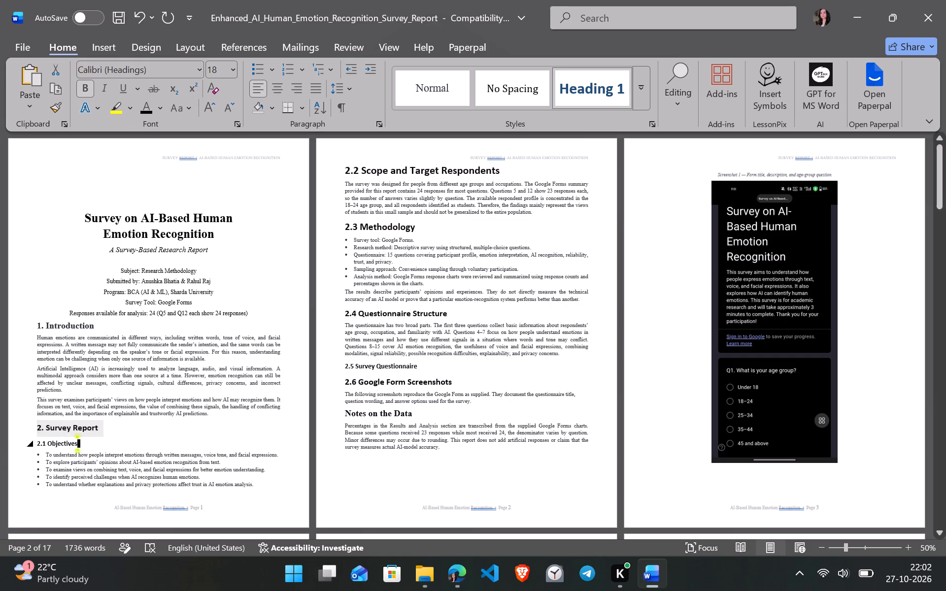
{"action": "left_click_drag", "start_coordinate": [69, 445], "coordinate": [37, 445]}
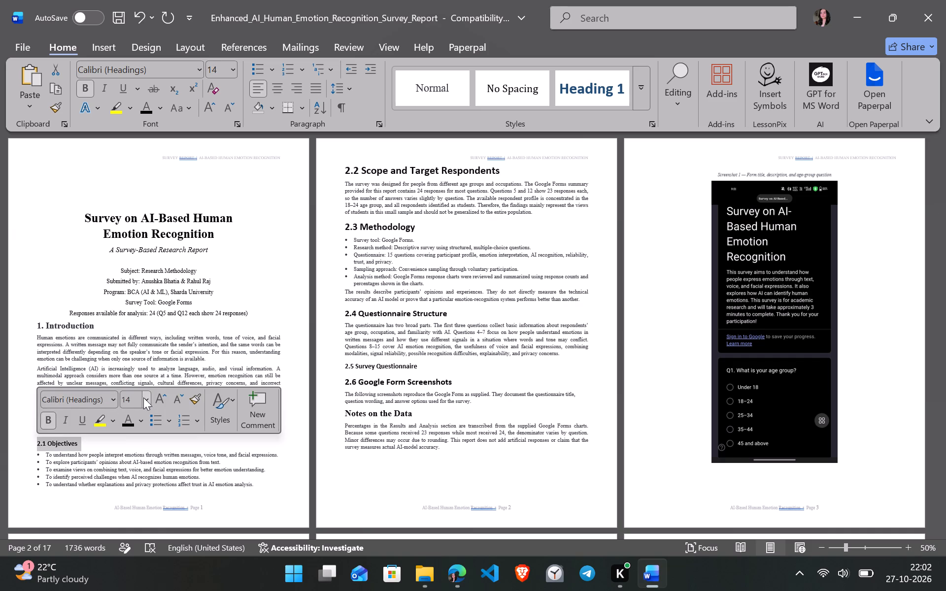
{"action": "left_click", "coordinate": [143, 398]}
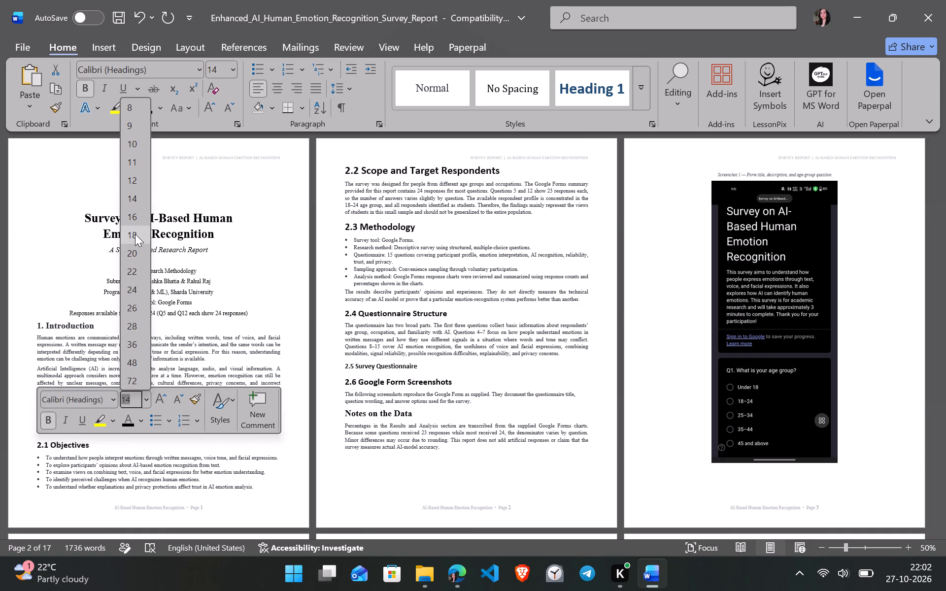
{"action": "left_click", "coordinate": [135, 234]}
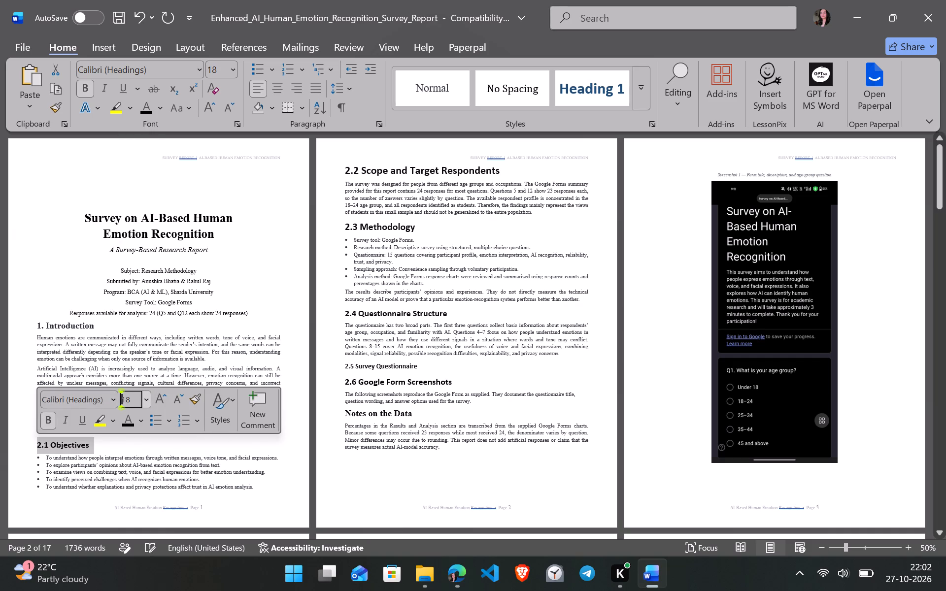
{"action": "left_click", "coordinate": [397, 478]}
Save the survey report with the enlarged headings.
{"action": "left_click", "coordinate": [123, 26]}
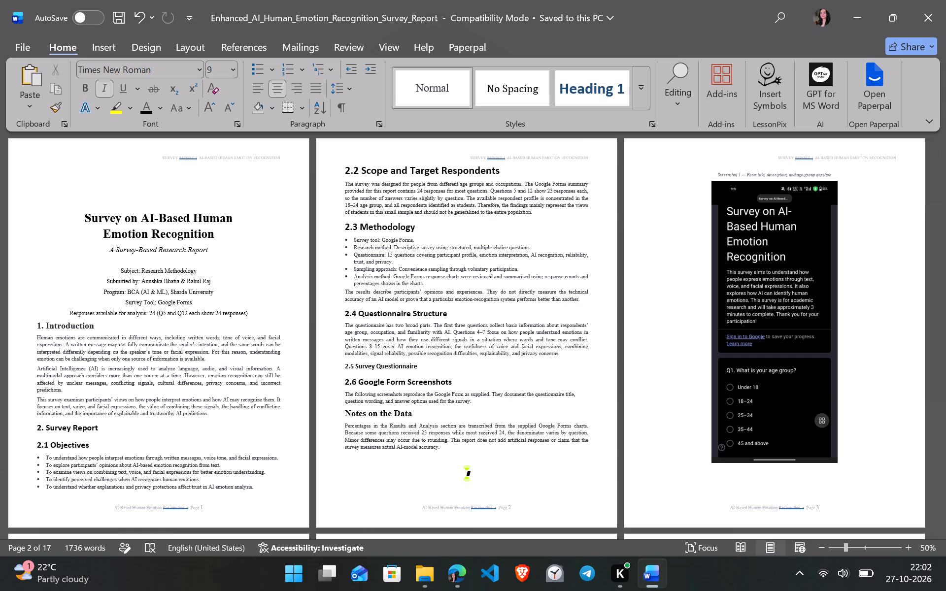
Review the layout of the remaining report pages, from the form screenshots through the result charts to the closing bullets on page 17.
{"action": "scroll", "coordinate": [416, 444], "scroll_direction": "down", "scroll_amount": 1}
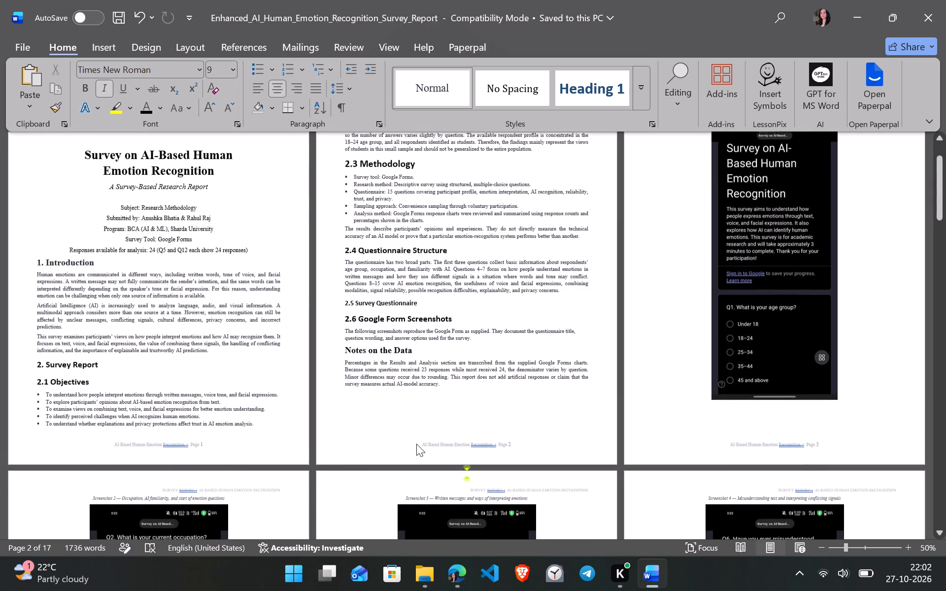
{"action": "scroll", "coordinate": [416, 444], "scroll_direction": "down", "scroll_amount": 2}
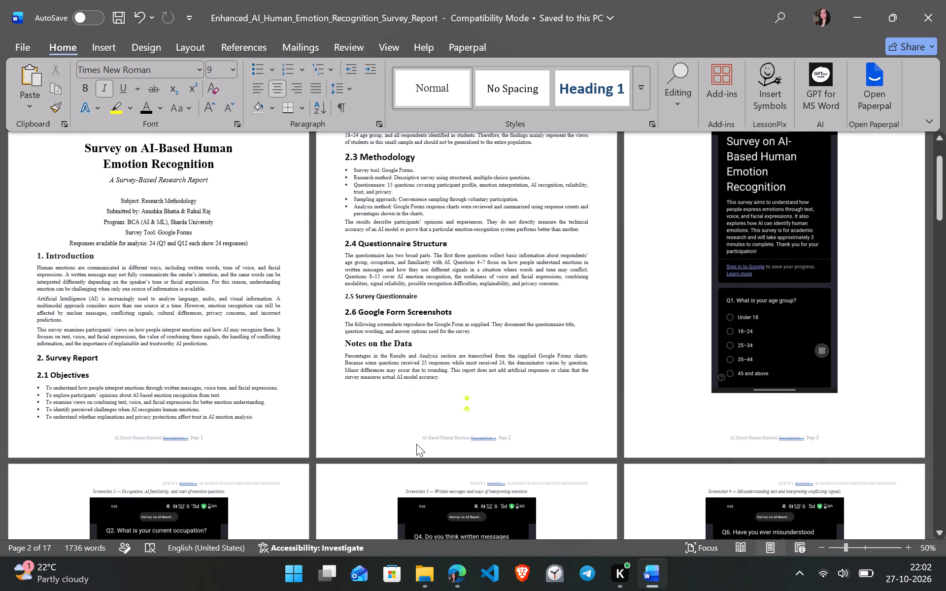
{"action": "scroll", "coordinate": [416, 444], "scroll_direction": "down", "scroll_amount": 2}
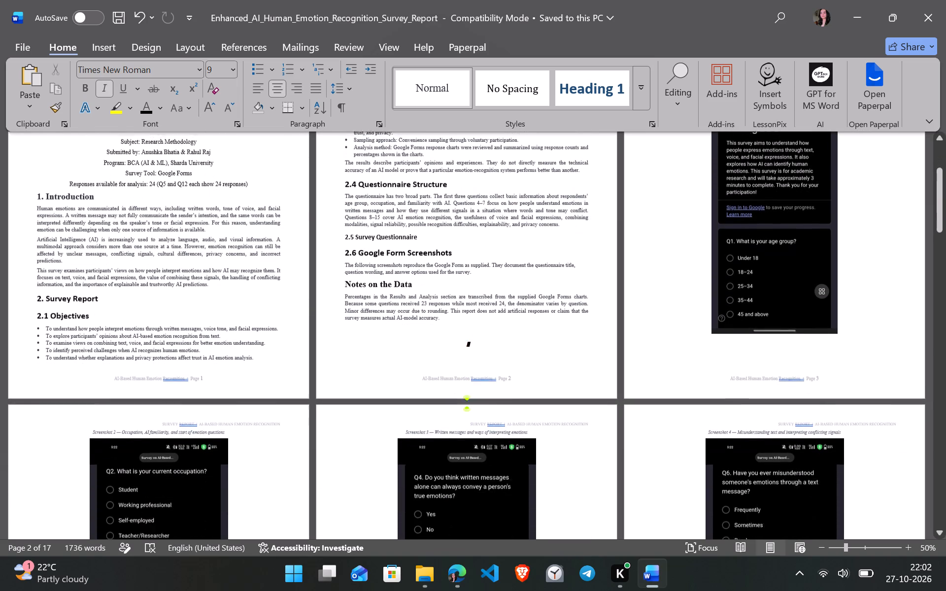
{"action": "scroll", "coordinate": [416, 444], "scroll_direction": "down", "scroll_amount": 7}
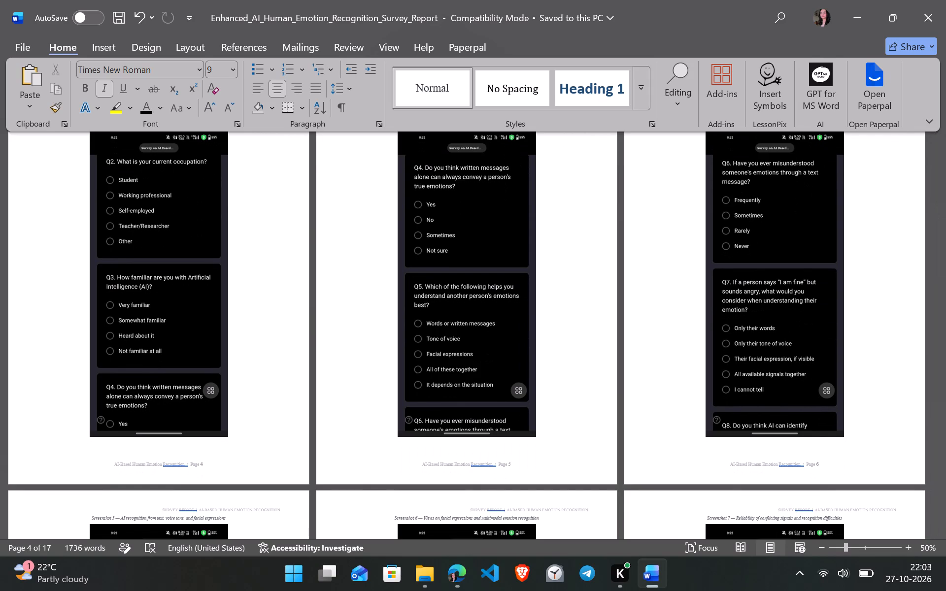
{"action": "scroll", "coordinate": [416, 444], "scroll_direction": "up", "scroll_amount": 3, "text": "ctrl"}
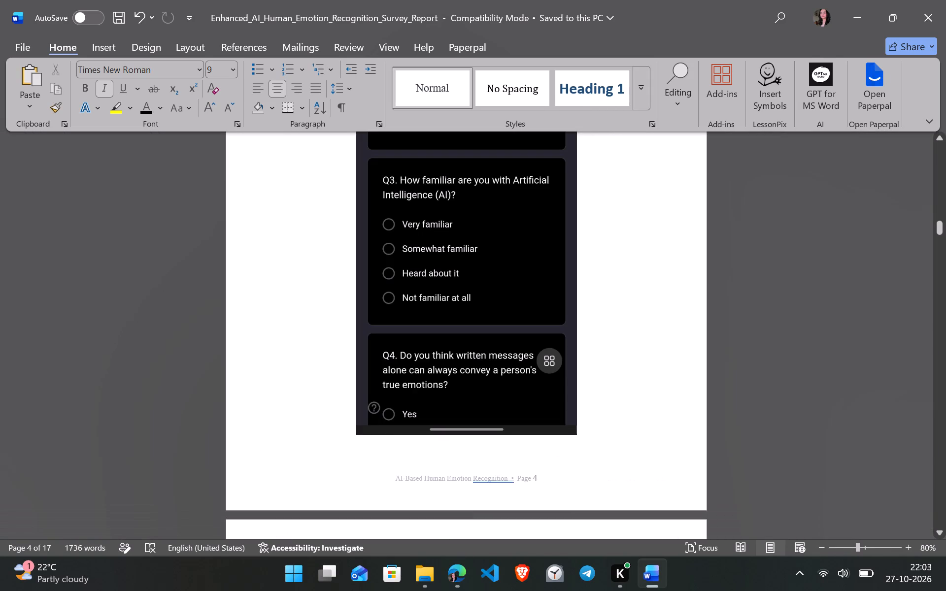
{"action": "scroll", "coordinate": [416, 444], "scroll_direction": "down", "scroll_amount": 14}
{"action": "scroll", "coordinate": [416, 444], "scroll_direction": "down", "scroll_amount": 7}
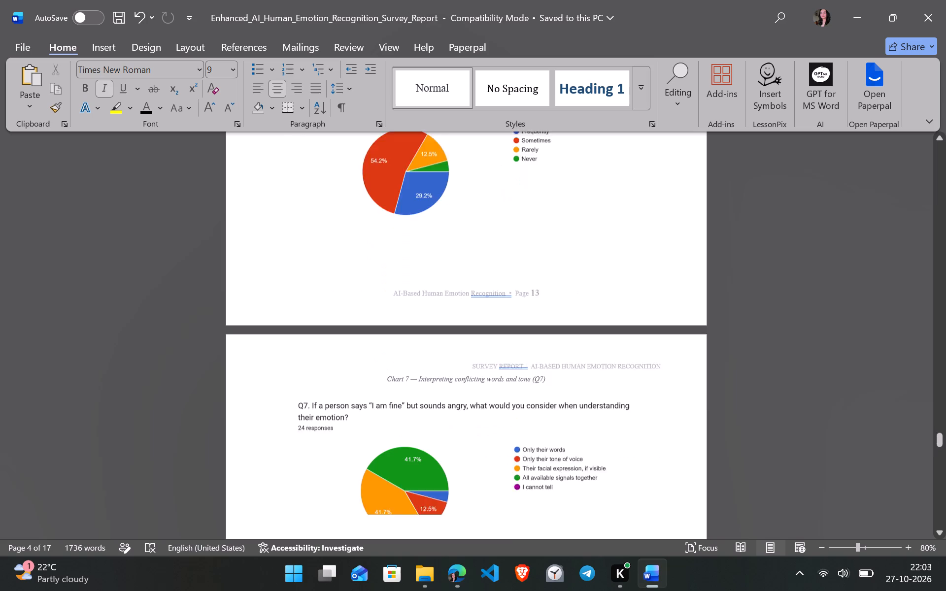
{"action": "scroll", "coordinate": [416, 444], "scroll_direction": "down", "scroll_amount": 20}
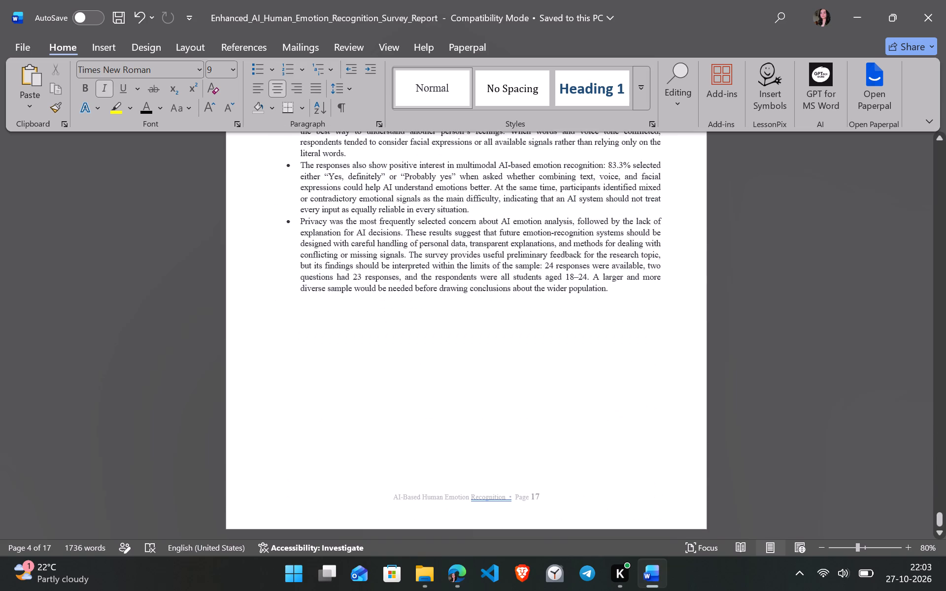
Save the survey report again after the page review.
{"action": "left_click", "coordinate": [122, 15]}
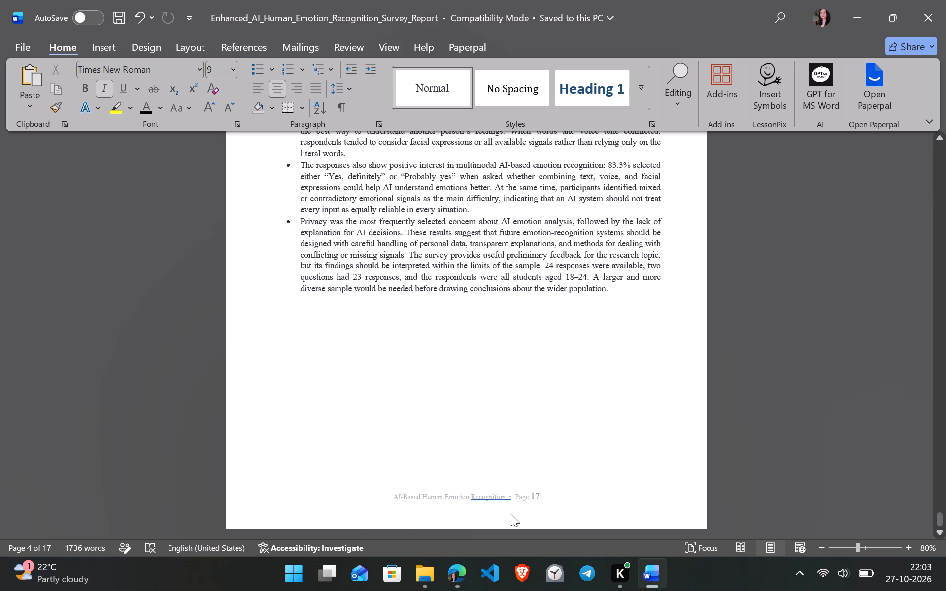